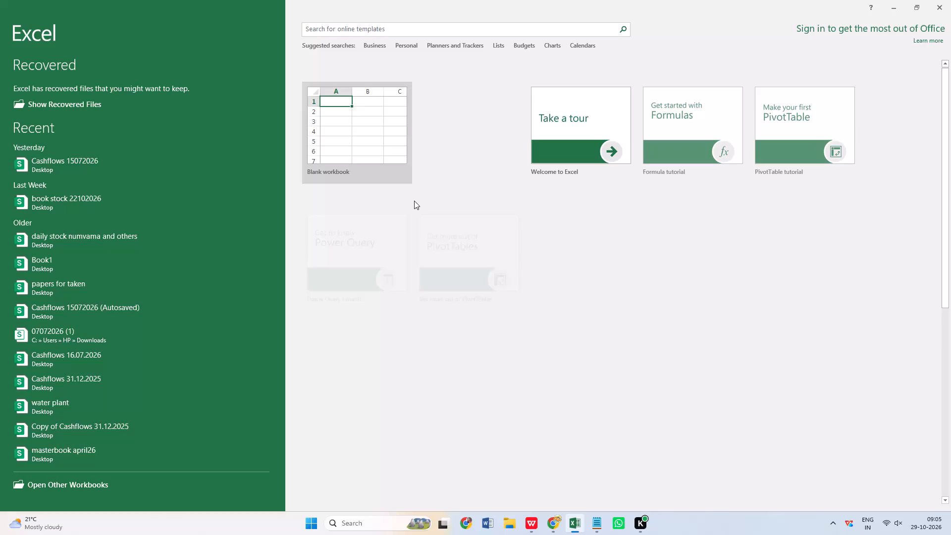
Open the recent workbook Cashflows 15072026 and discard the recovered file versions.
click(68, 165)
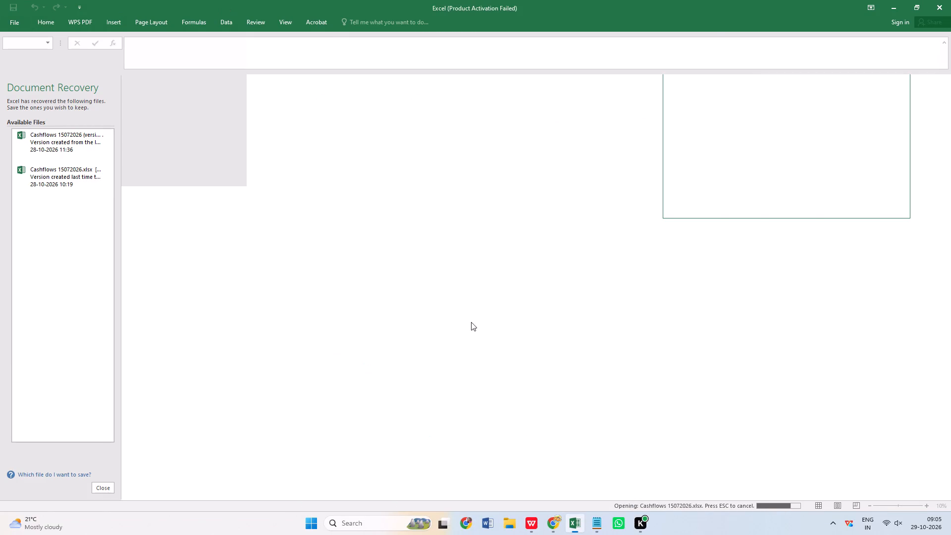
click(107, 489)
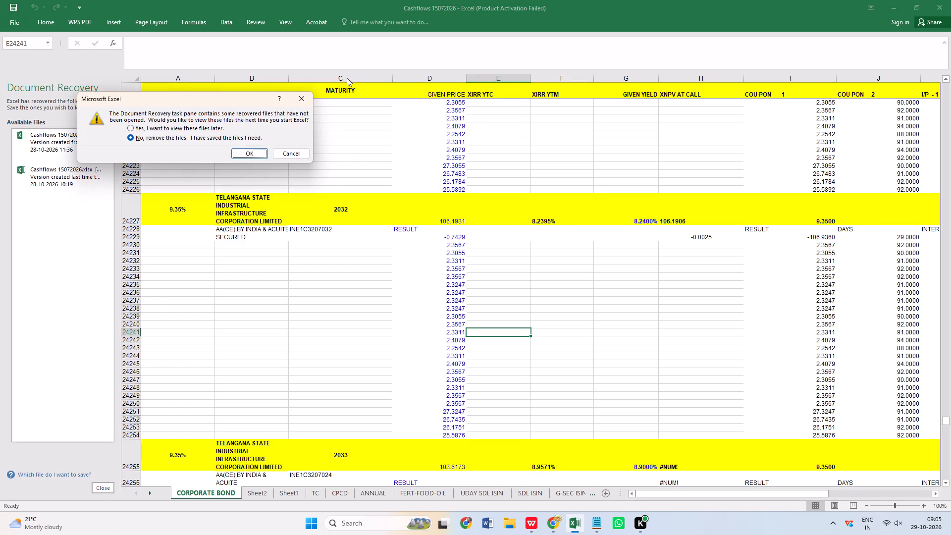
click(251, 154)
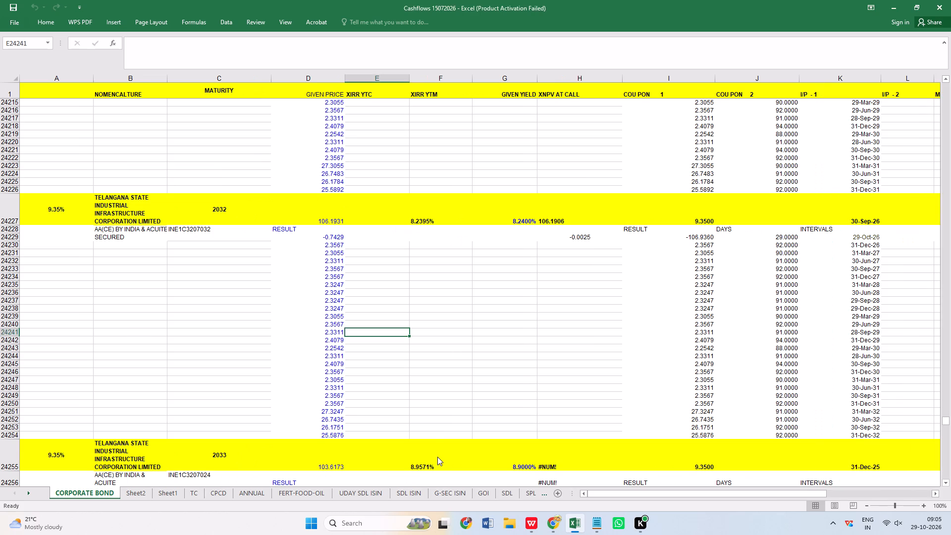
On the SDL sheet, set the Price(G) in row 3606 to 96.7375.
click(504, 496)
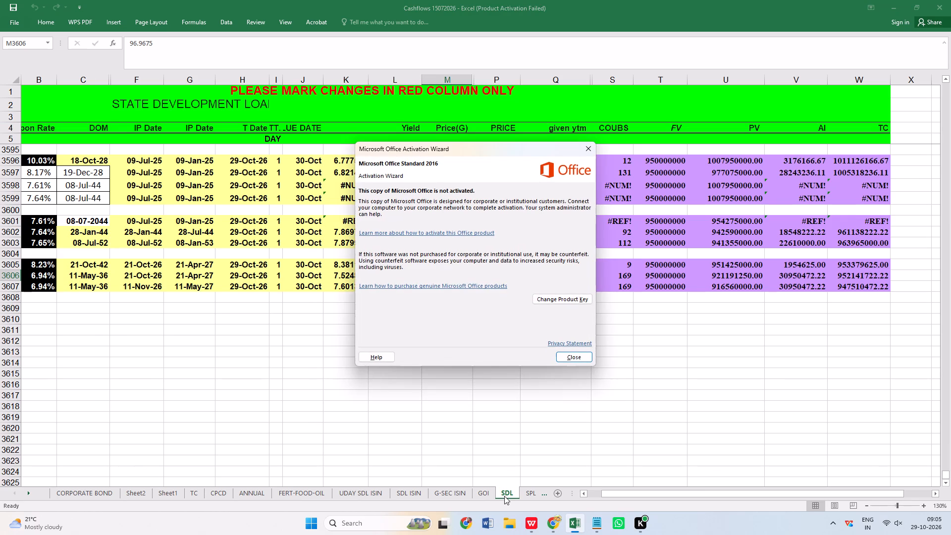
click(583, 353)
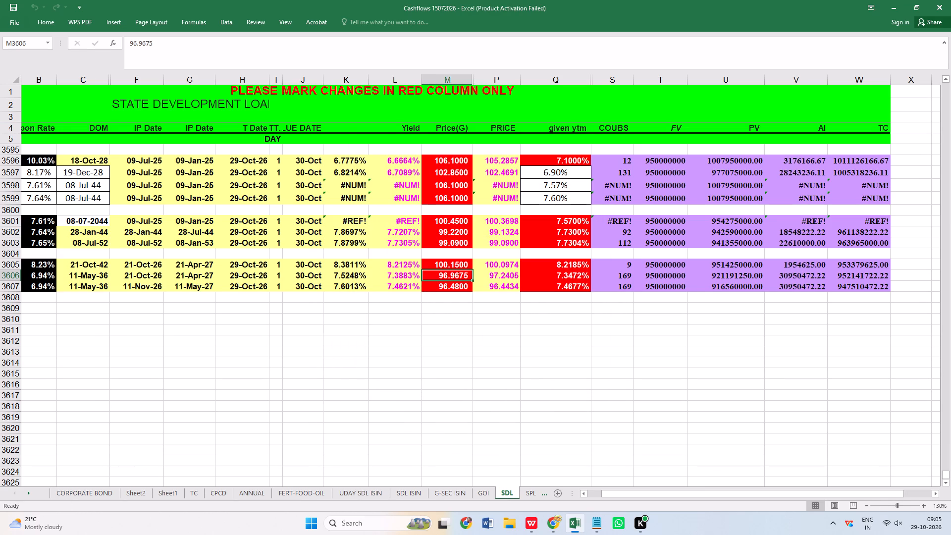
click(437, 276)
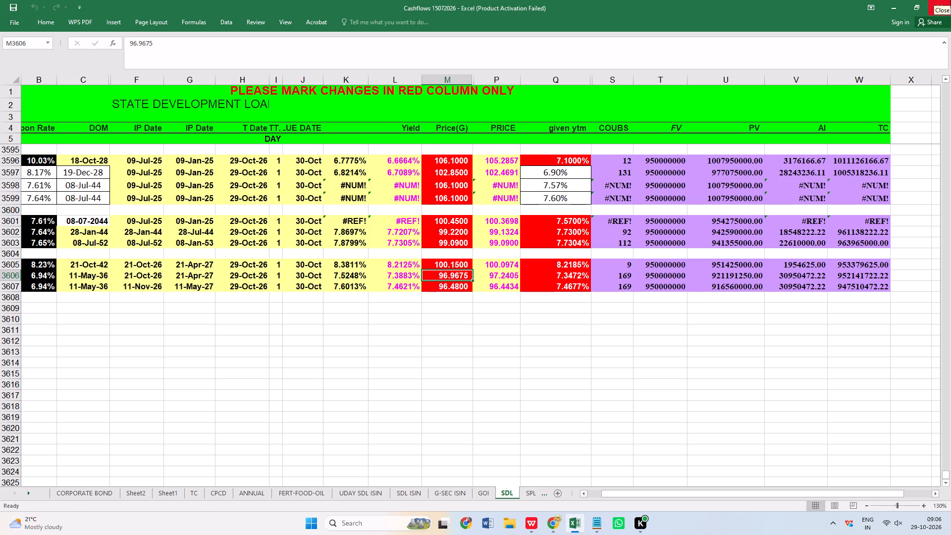
text(96.)
text(7375)
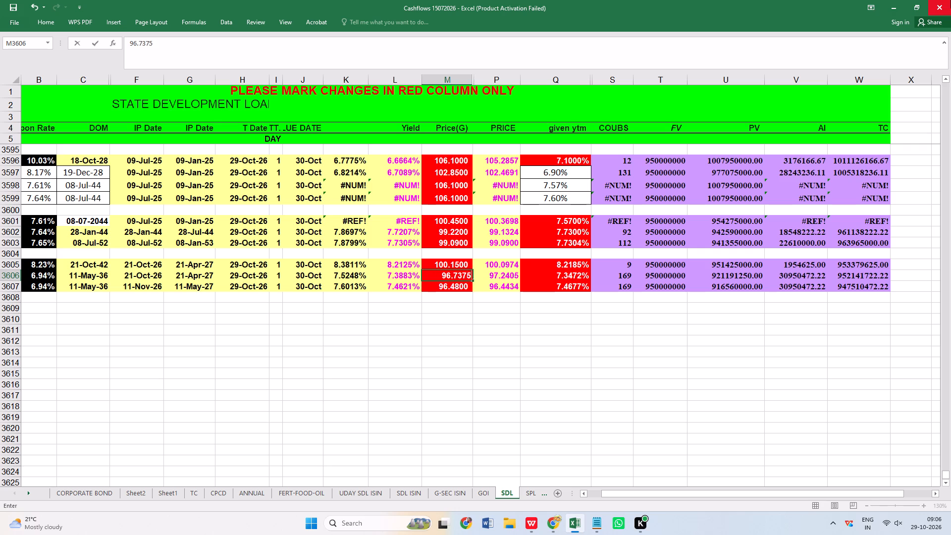
key(Return)
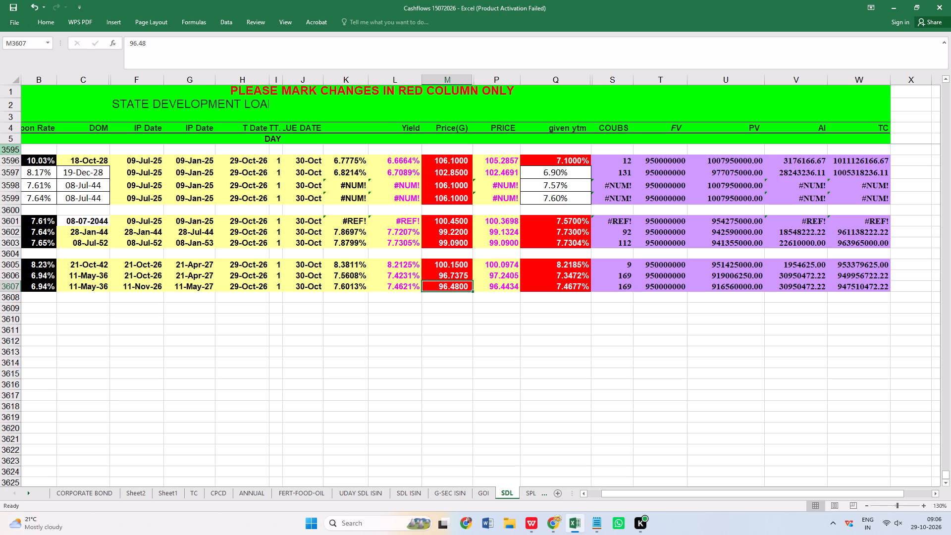
Set the given ytm in row 3606 of the SDL sheet to 7.4231%.
click(557, 275)
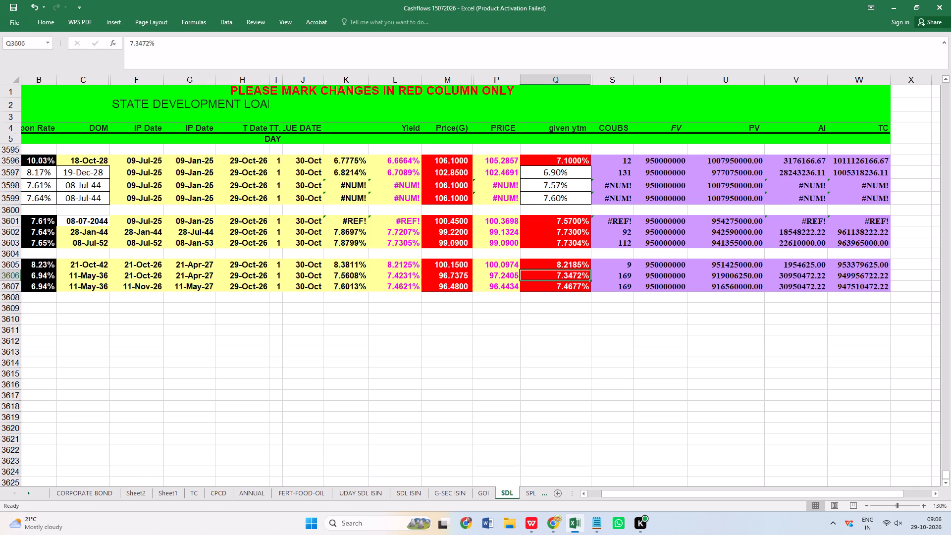
text(7.42)
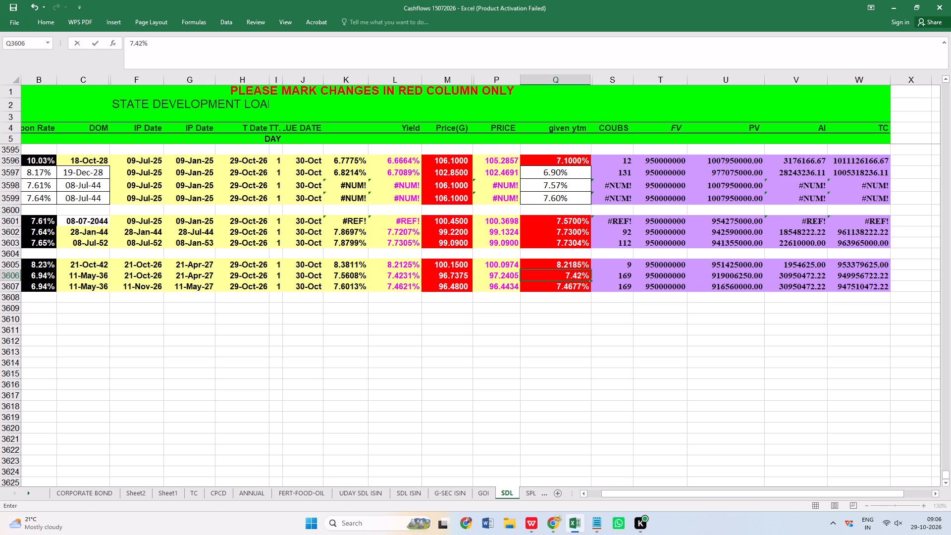
text(31)
key(Return)
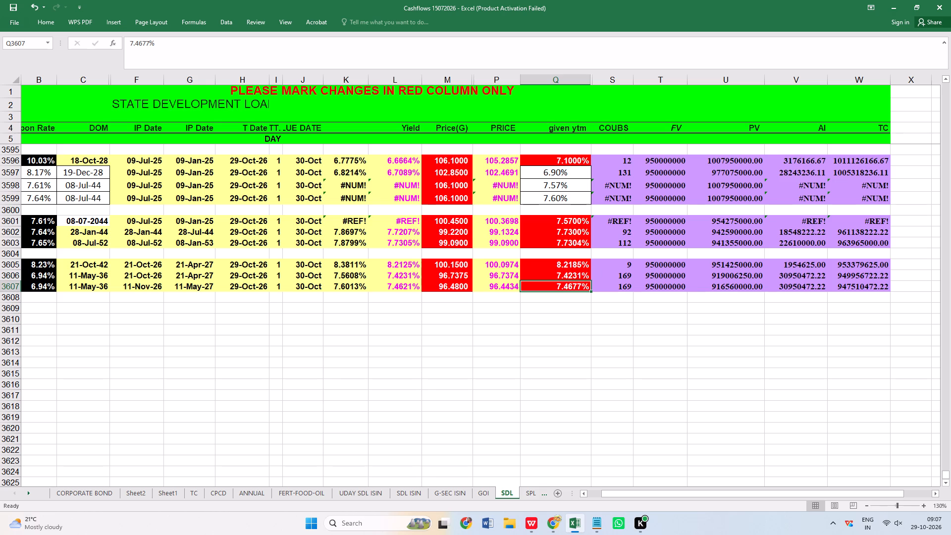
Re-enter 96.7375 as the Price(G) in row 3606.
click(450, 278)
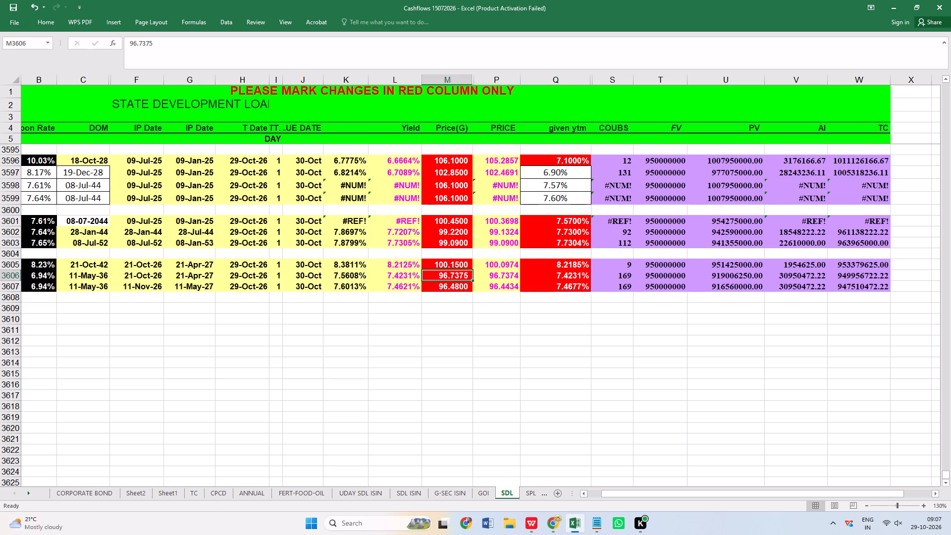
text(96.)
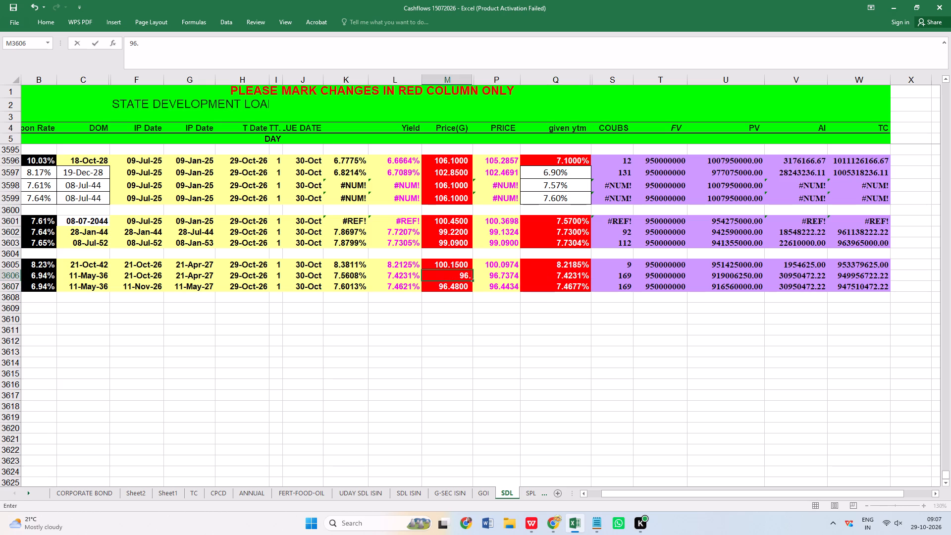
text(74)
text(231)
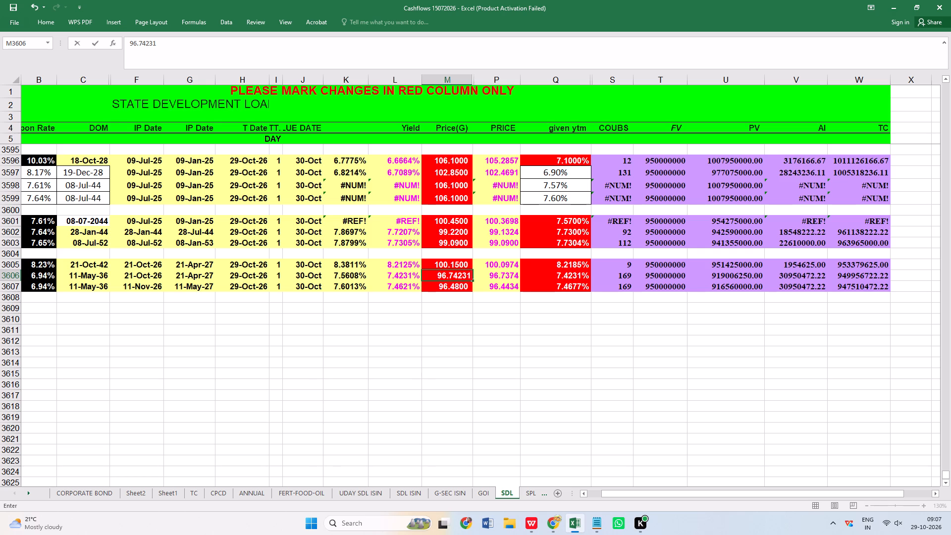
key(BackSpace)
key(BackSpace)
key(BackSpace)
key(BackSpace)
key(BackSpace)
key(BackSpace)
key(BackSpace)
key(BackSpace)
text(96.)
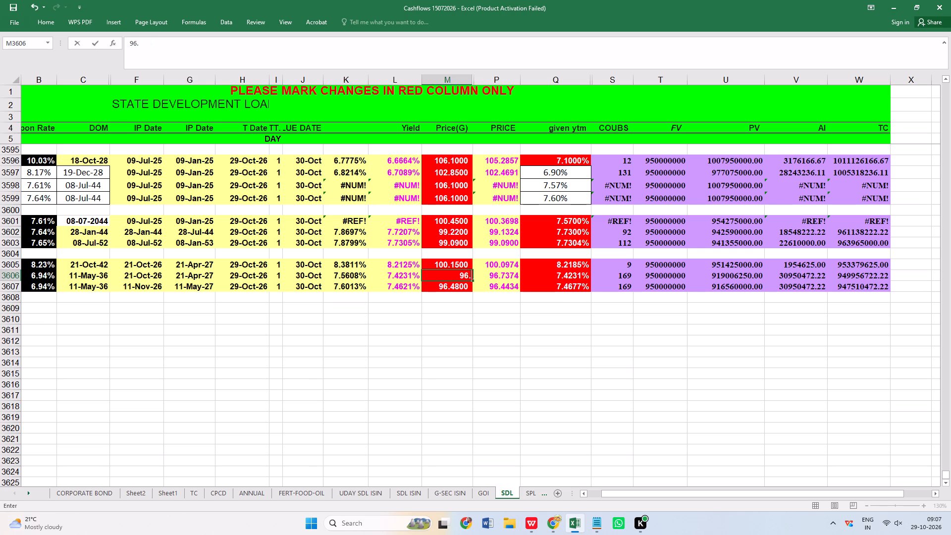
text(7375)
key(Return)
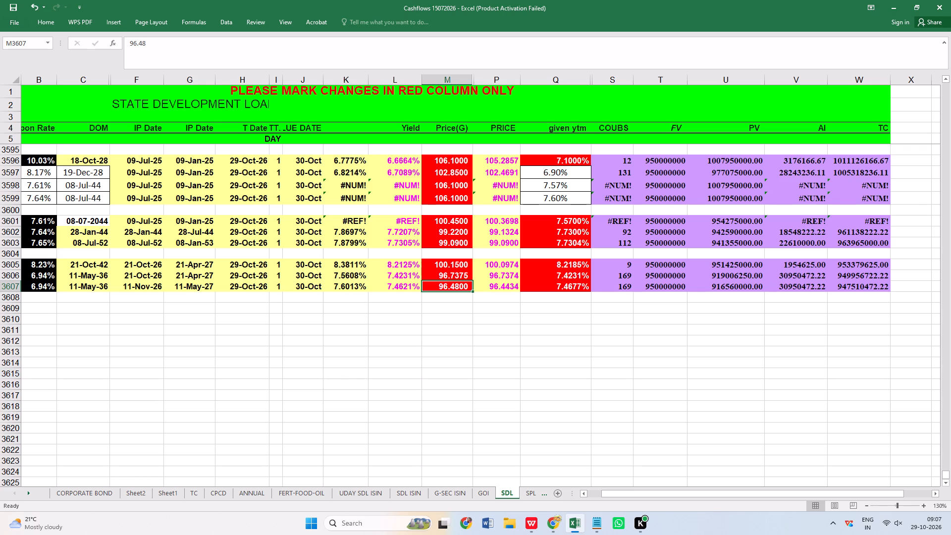
Save the cashflows workbook.
click(14, 17)
click(25, 128)
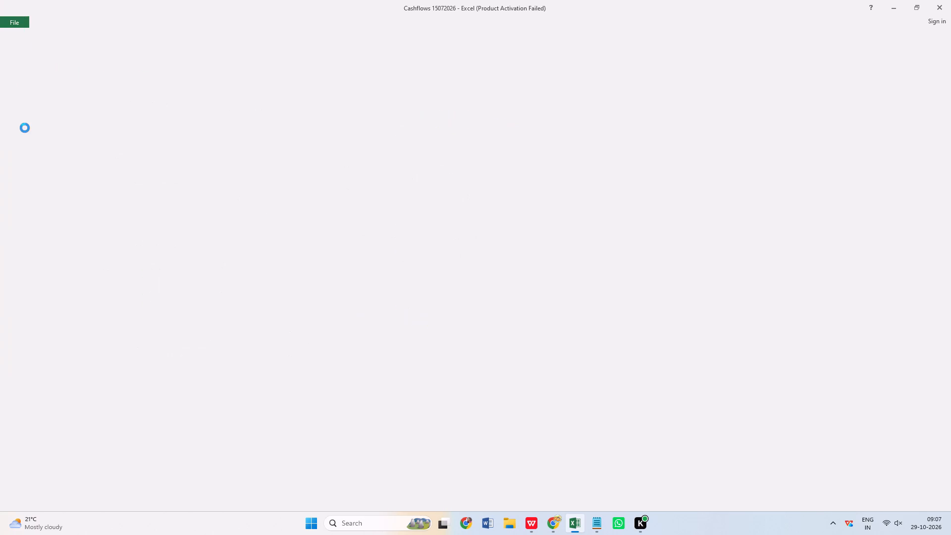
Switch to the CCIL Market Watch page in Chrome and bring up the Central Government Market Watch list.
click(895, 16)
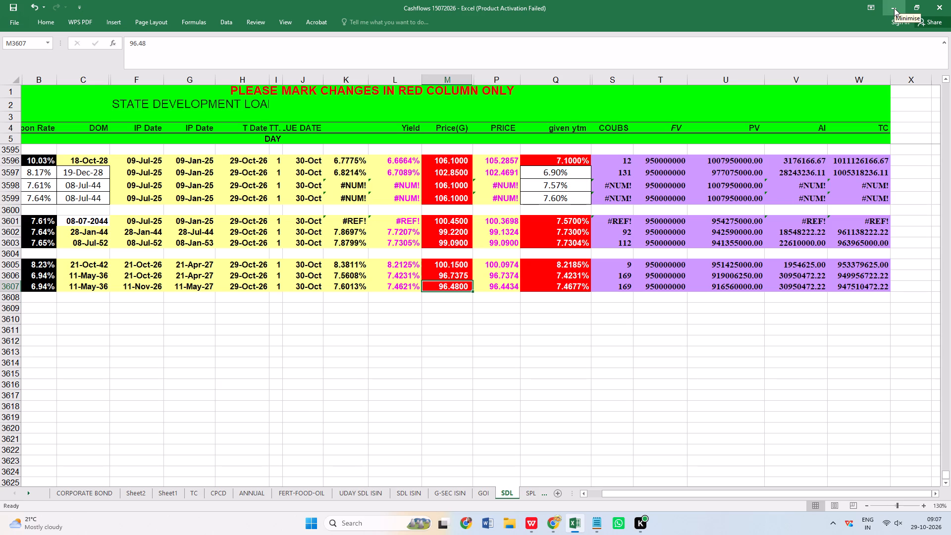
click(894, 8)
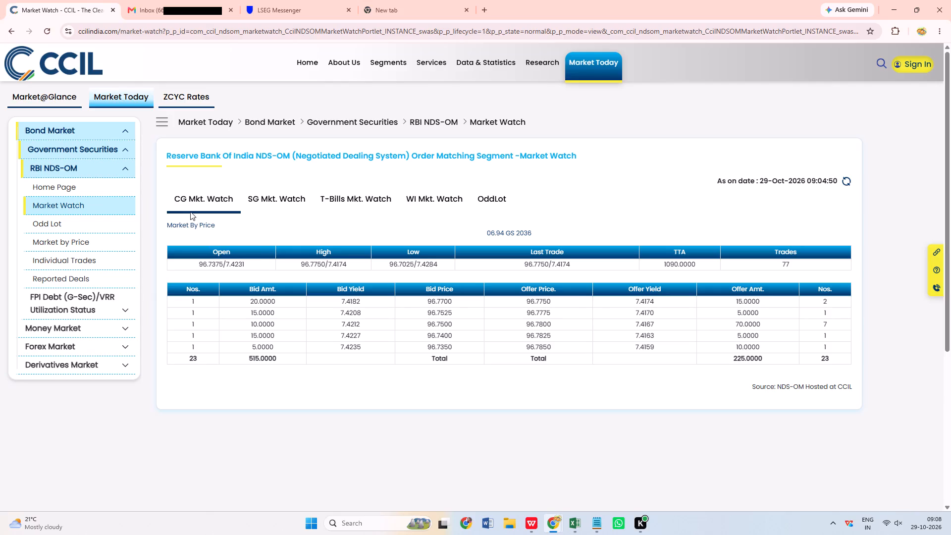
click(274, 197)
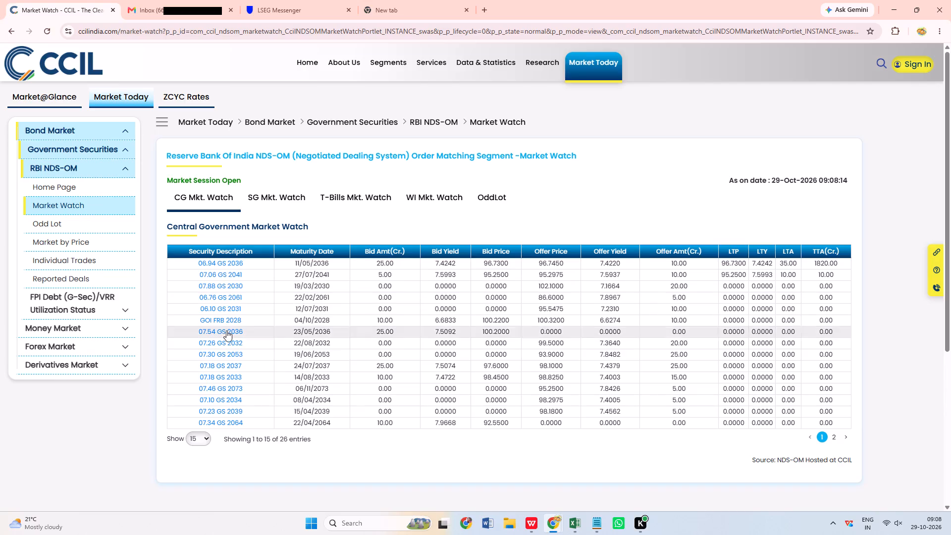
Show 100 entries per page in the Central Government Market Watch and examine the listed securities' bid and offer prices and yields.
click(206, 437)
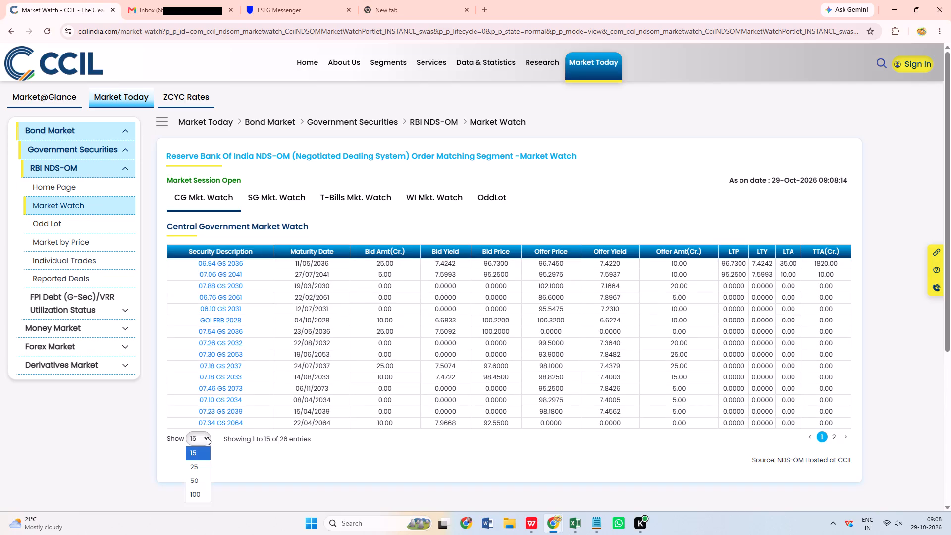
click(202, 492)
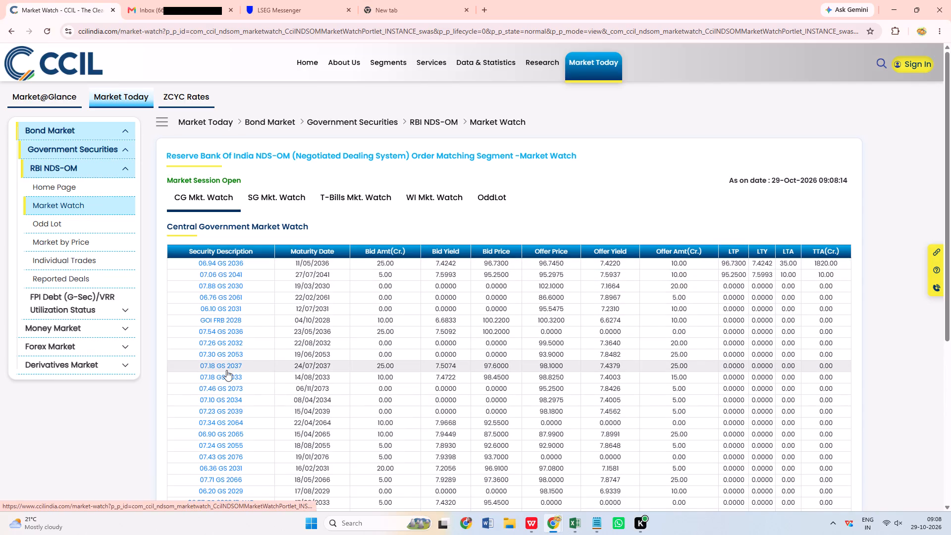
scroll(220, 406, down, 2)
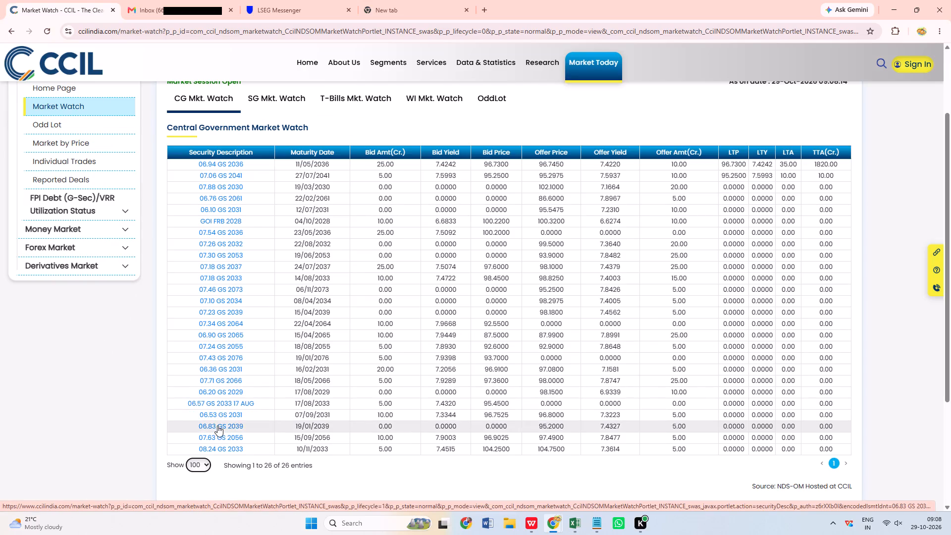
click(206, 467)
click(201, 452)
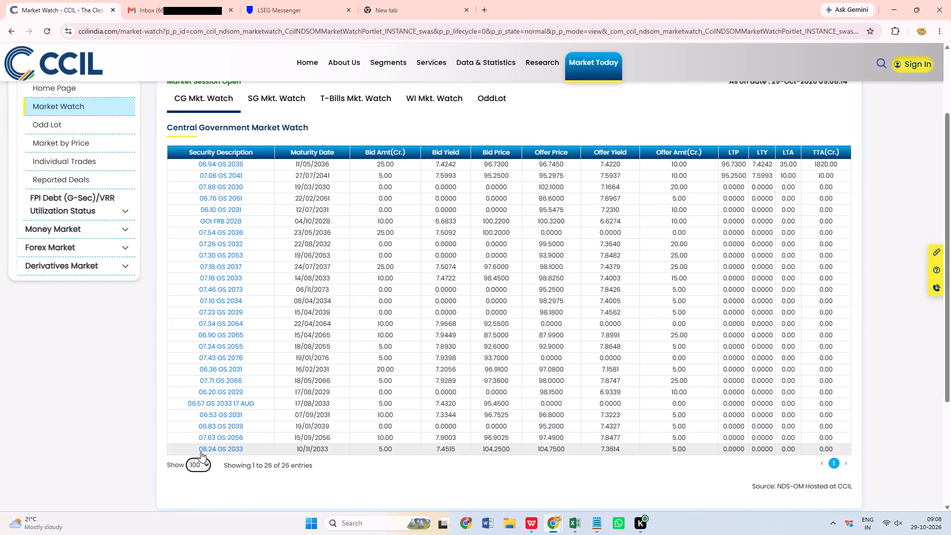
scroll(245, 392, up, 1)
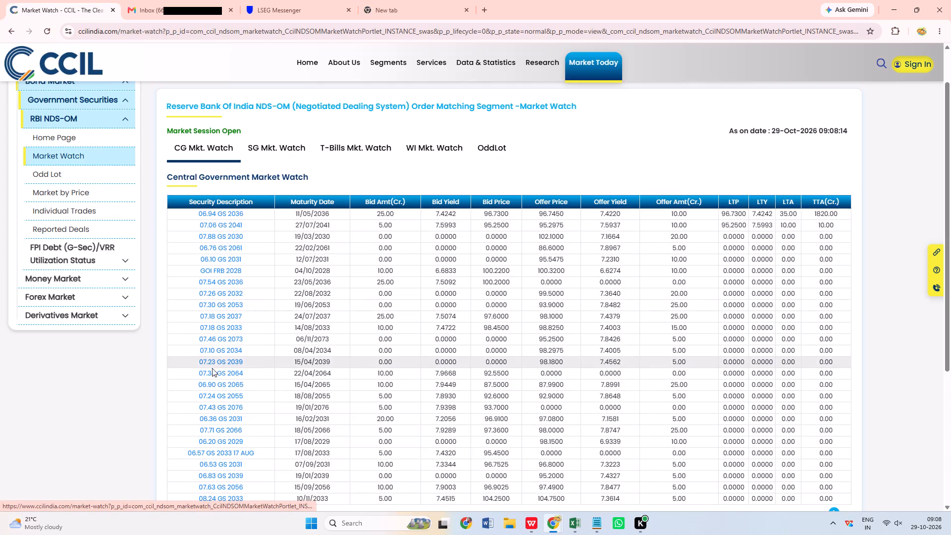
scroll(216, 409, down, 1)
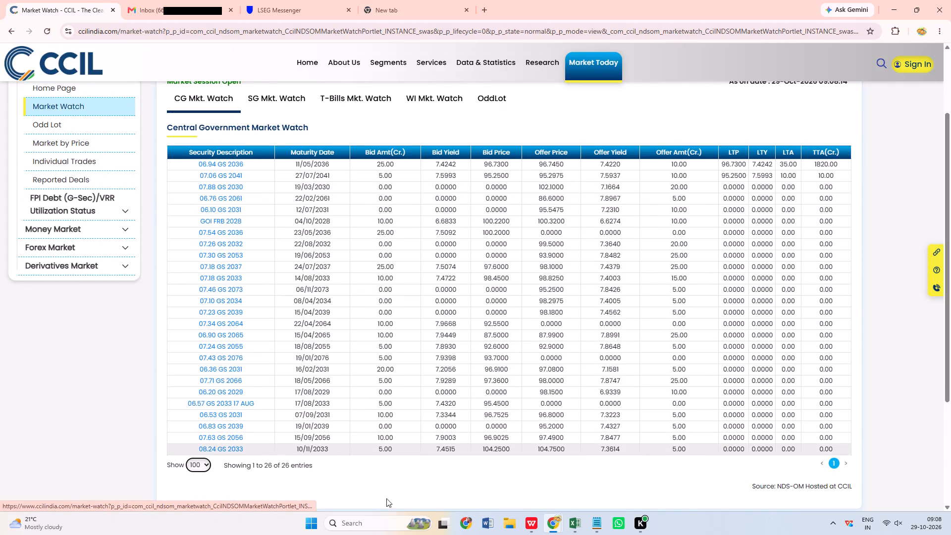
click(845, 464)
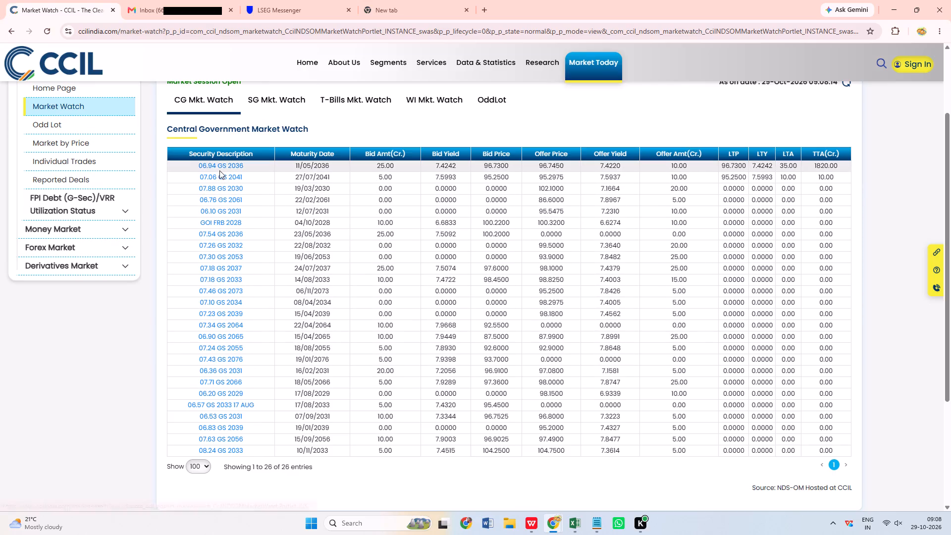
Change the Central Government Market Watch page size to 15, 25 and finally 50 entries.
click(206, 466)
click(201, 412)
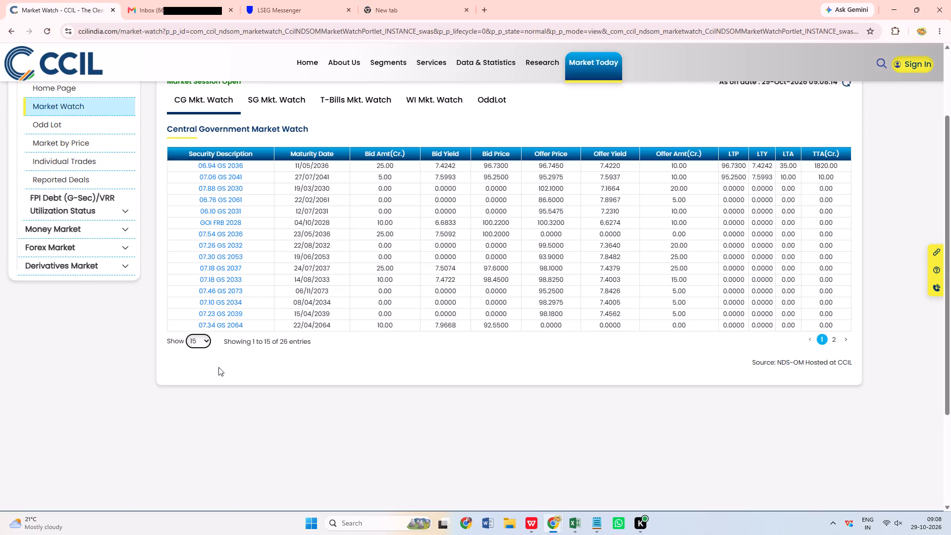
click(205, 342)
click(197, 367)
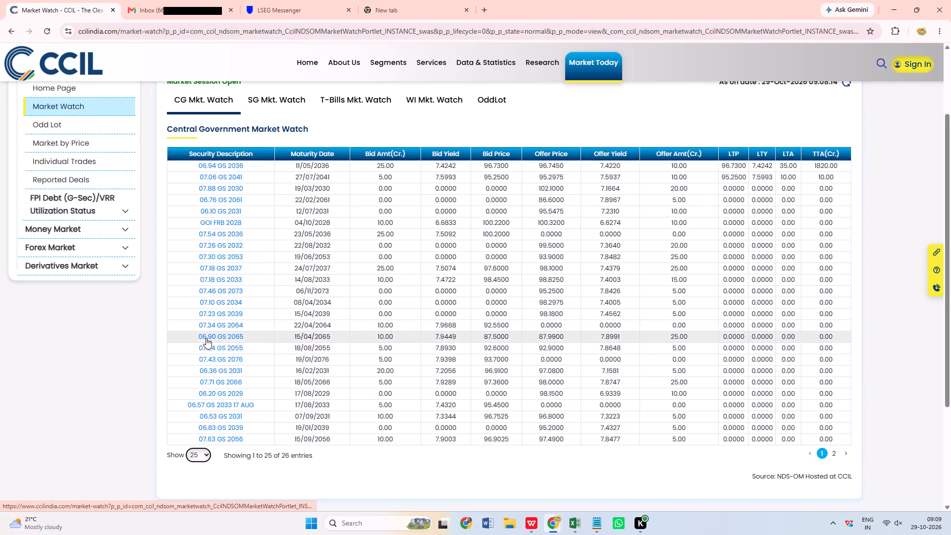
click(206, 452)
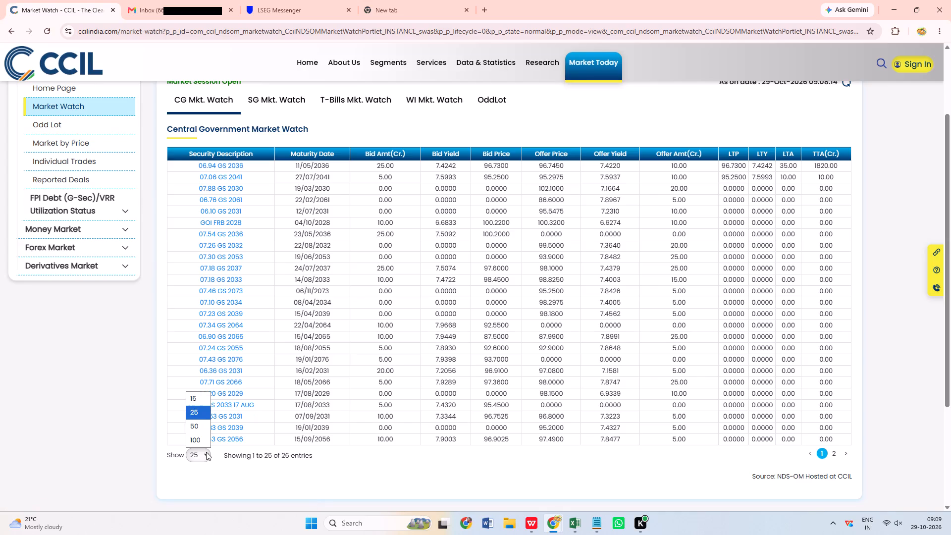
click(200, 428)
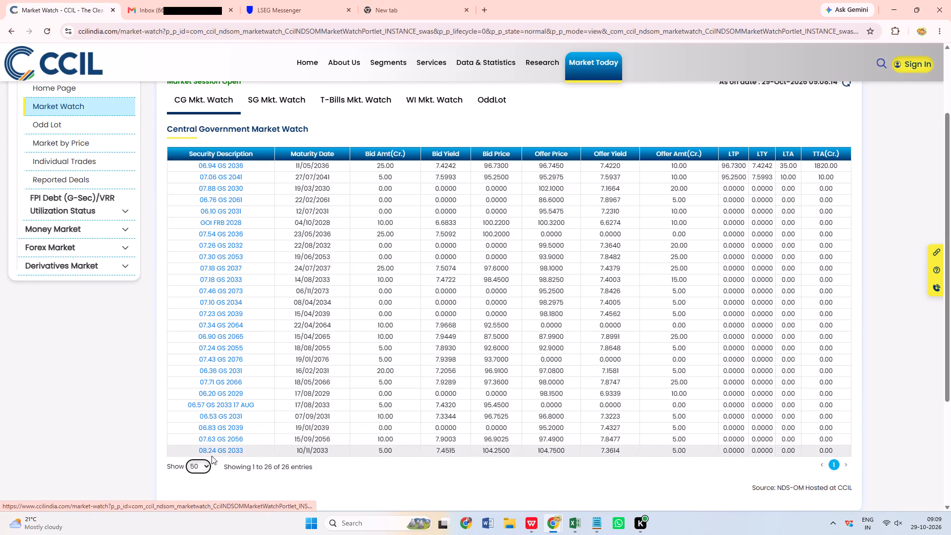
Set the Central Government Market Watch list to show 100 entries per page.
click(206, 463)
click(205, 448)
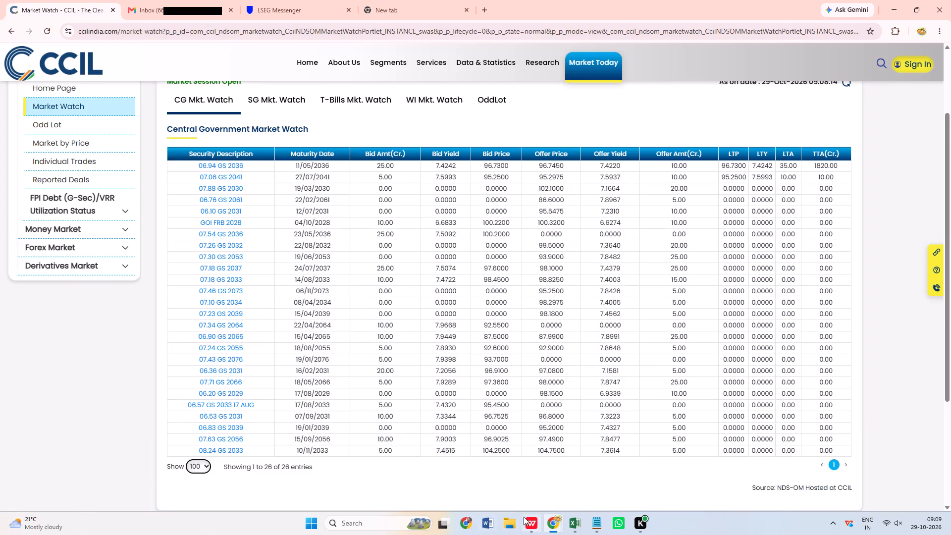
Bring up the previews of the open Chrome windows to choose between them.
click(551, 522)
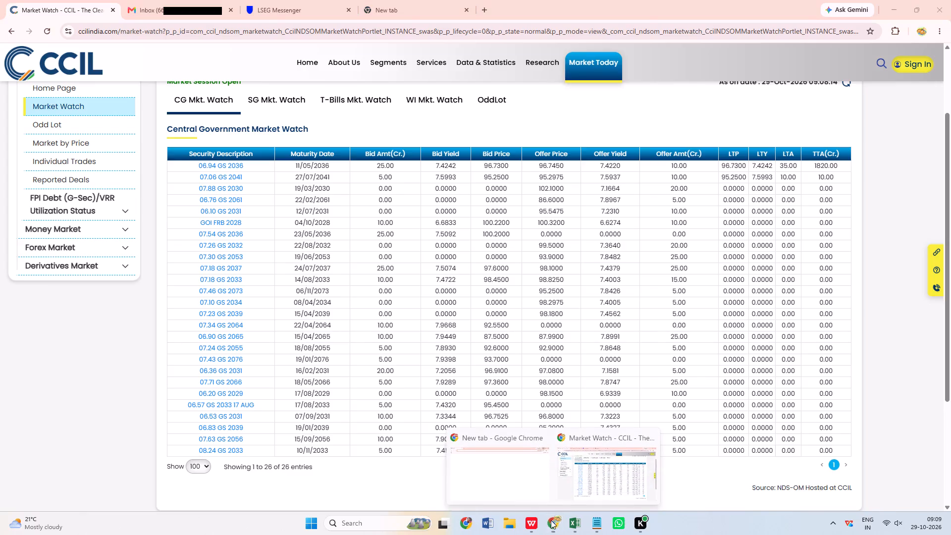
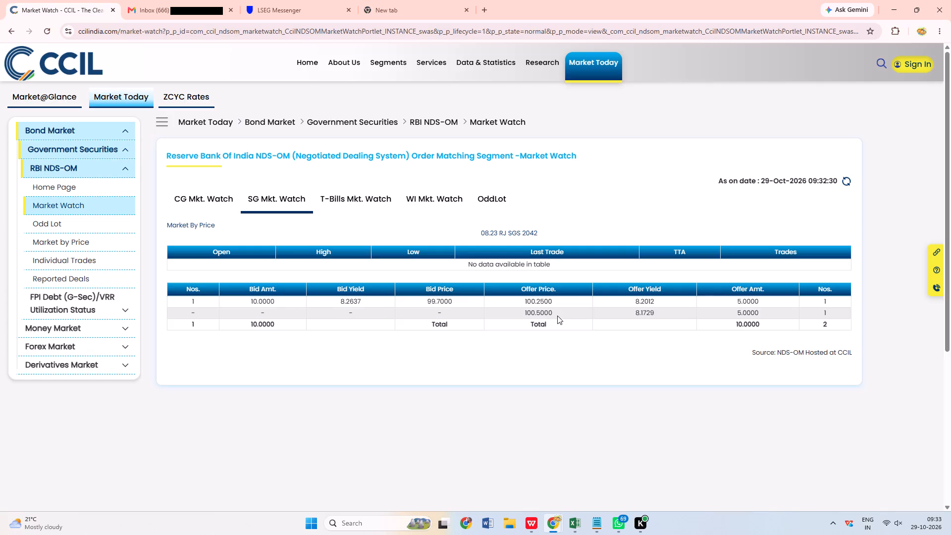
Return from the 08.23 RJ SGS 2042 market-by-price view to the Central Government Market Watch list.
click(200, 195)
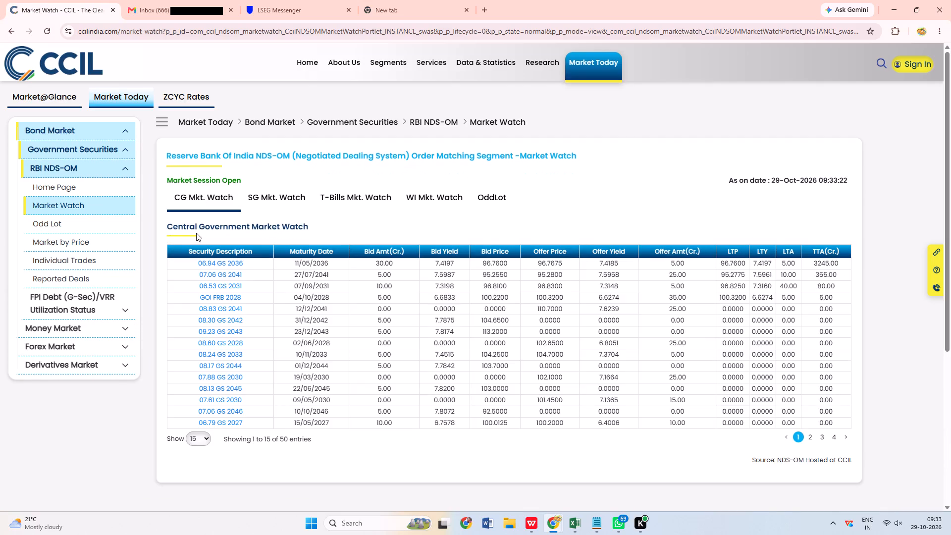
Open the market-by-price view of the 06.94 GS 2036 security from the Central Government Market Watch list.
click(221, 261)
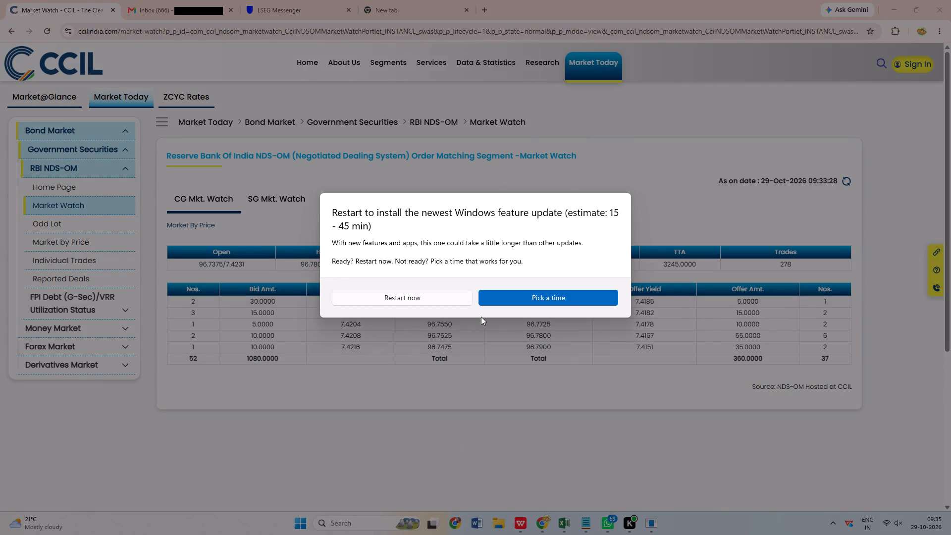
Choose to pick a time for the Windows feature update instead of restarting now.
click(574, 299)
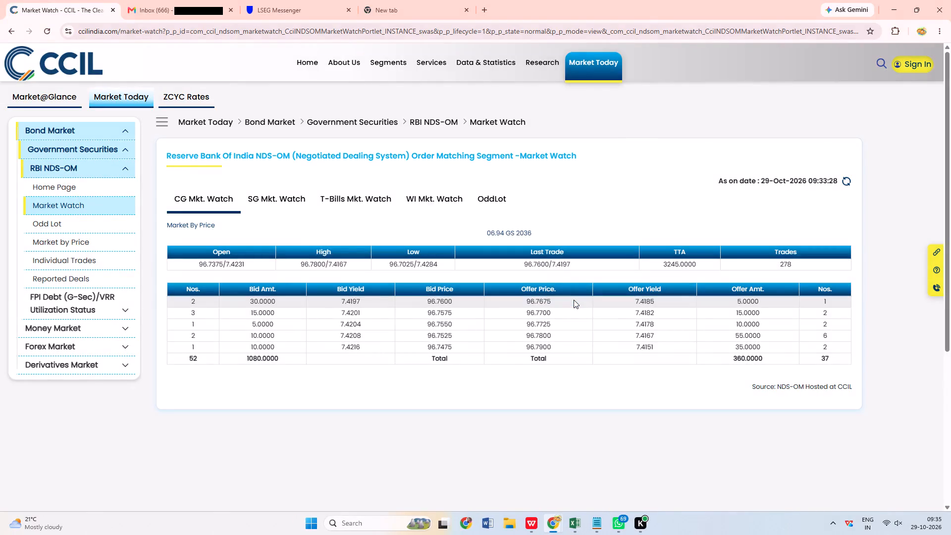
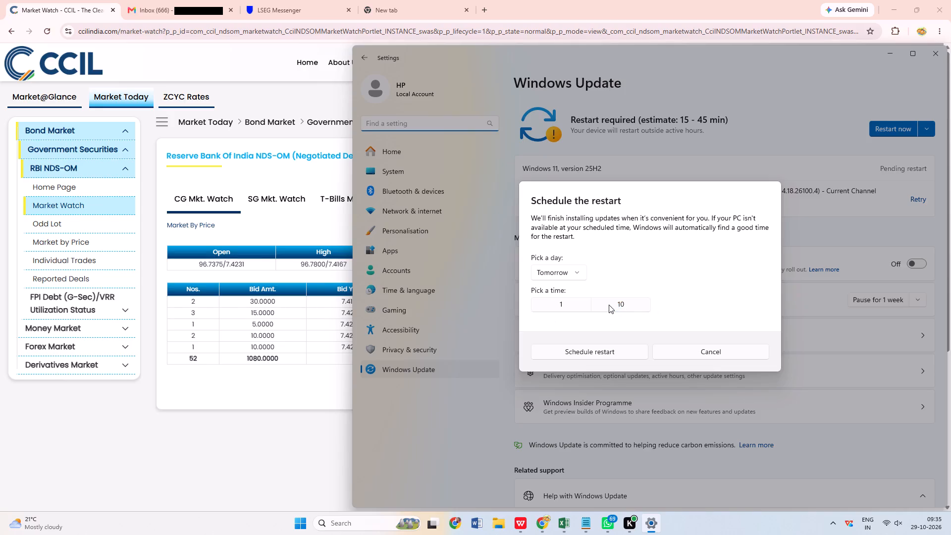
Schedule the Windows Update restart for 31 October 2026 at 1:10 and close the Settings window.
click(577, 273)
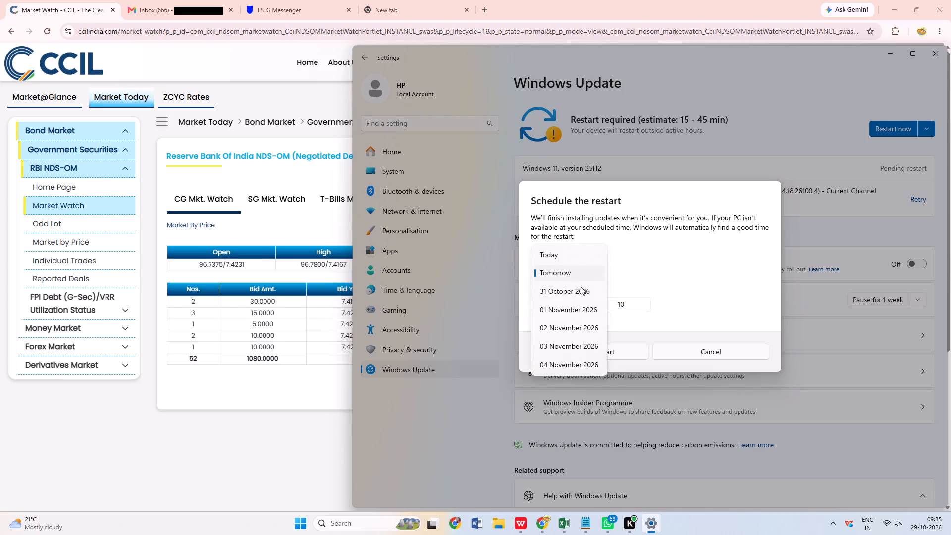
click(581, 290)
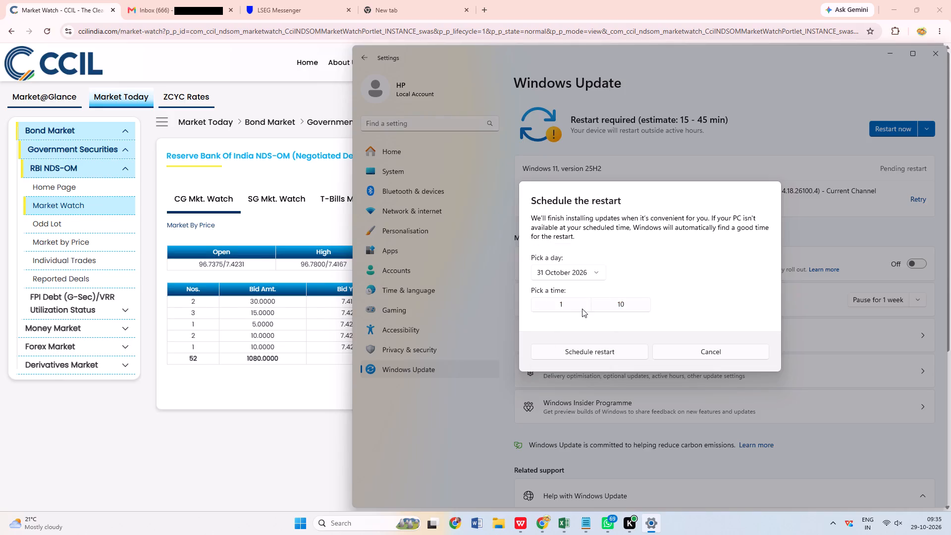
click(594, 351)
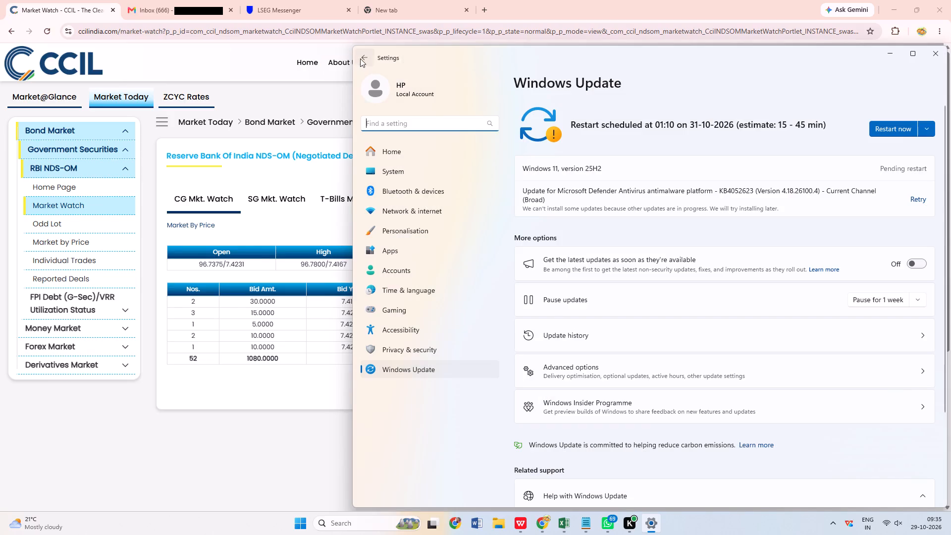
click(932, 54)
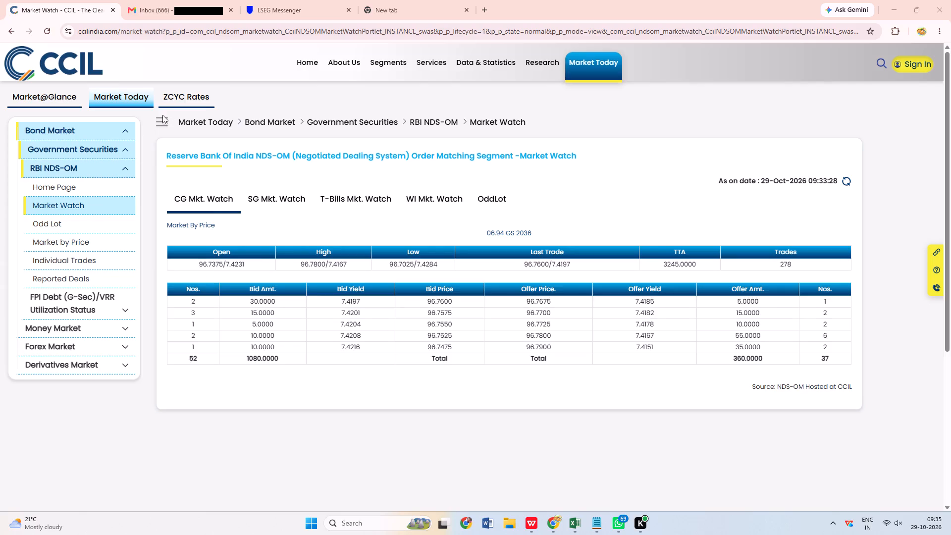
Show the State Government Market Watch list with 25 entries per page and examine the quotes on both pages.
click(217, 198)
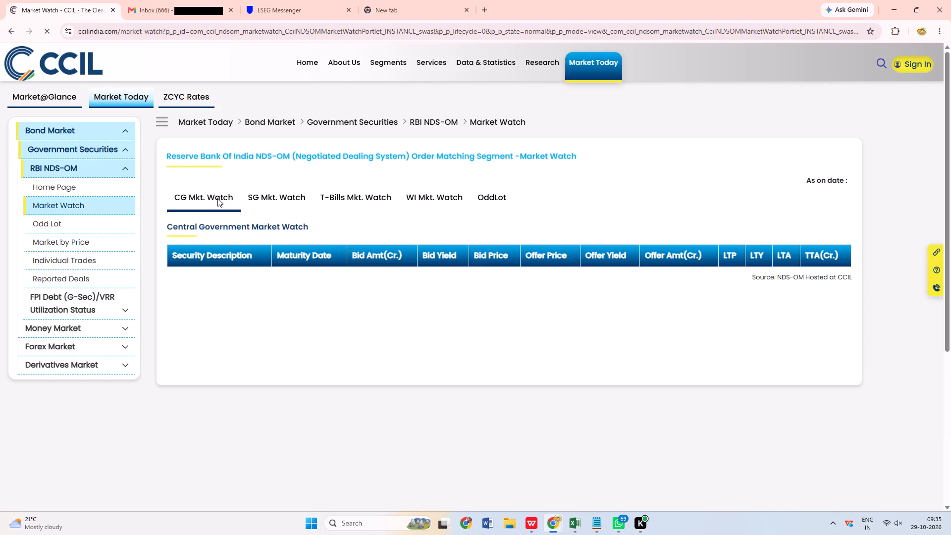
click(281, 198)
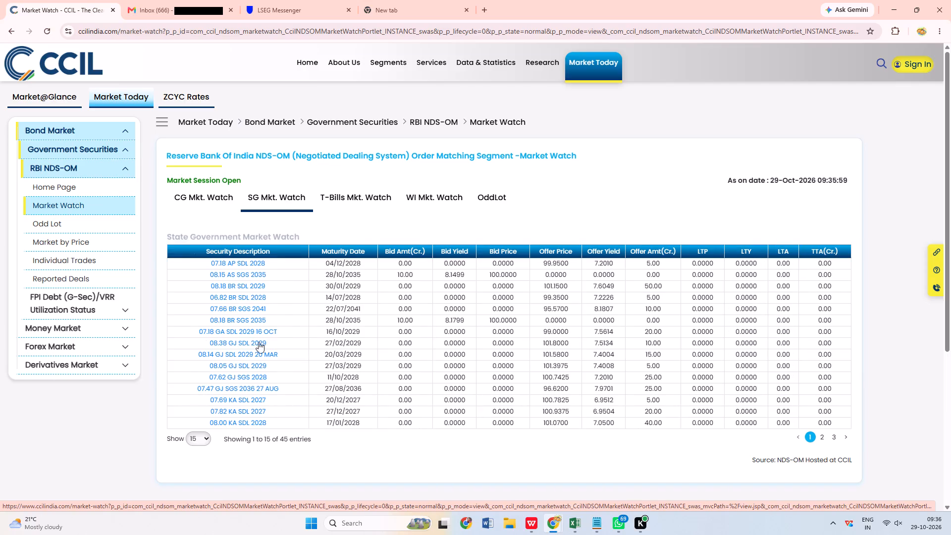
click(208, 435)
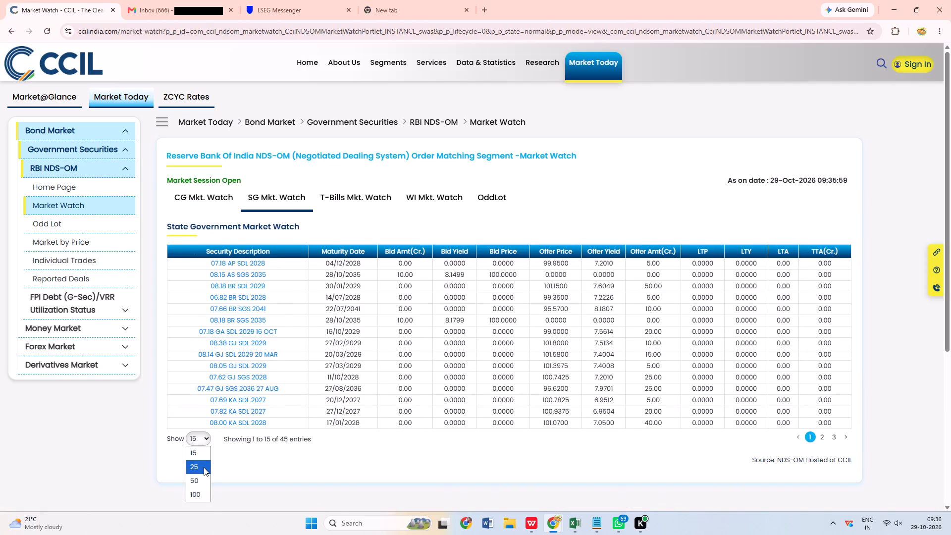
click(204, 467)
scroll(266, 431, down, 4)
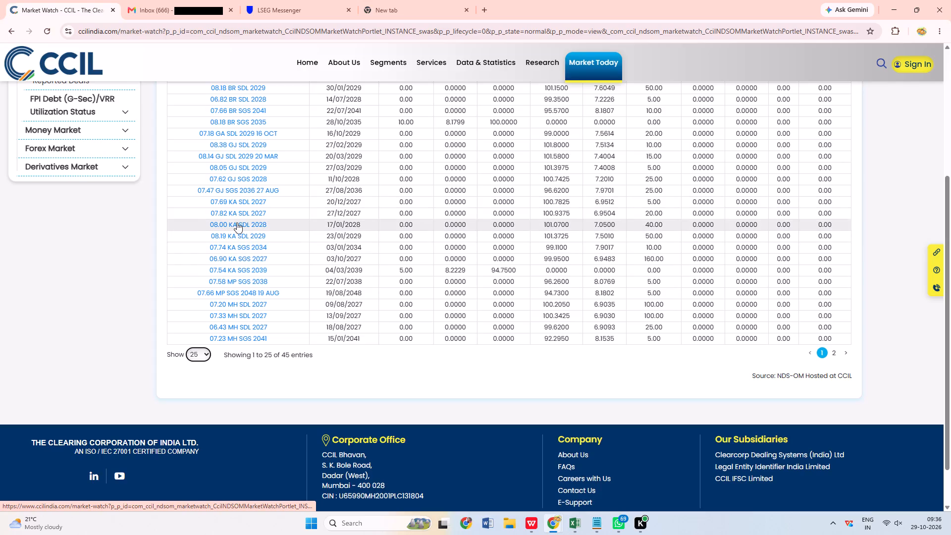
click(833, 352)
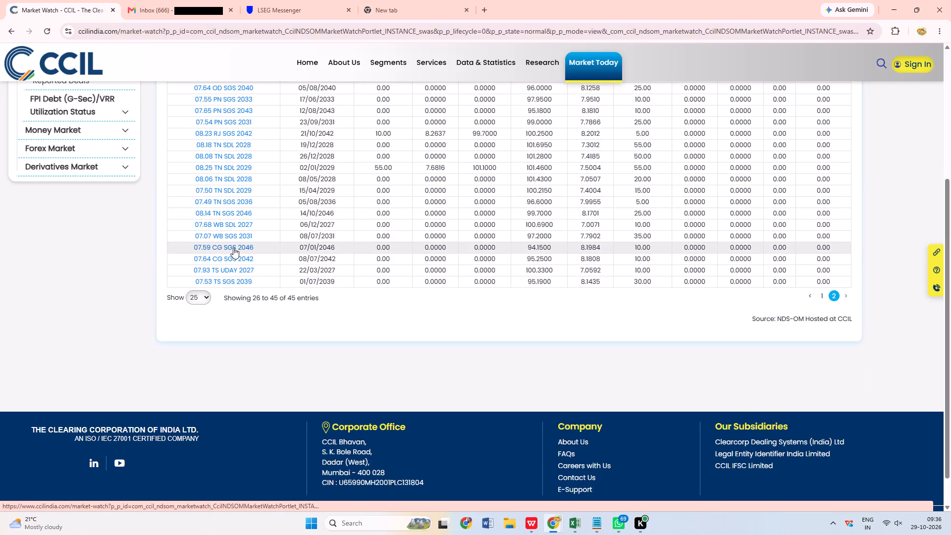
scroll(225, 273, up, 2)
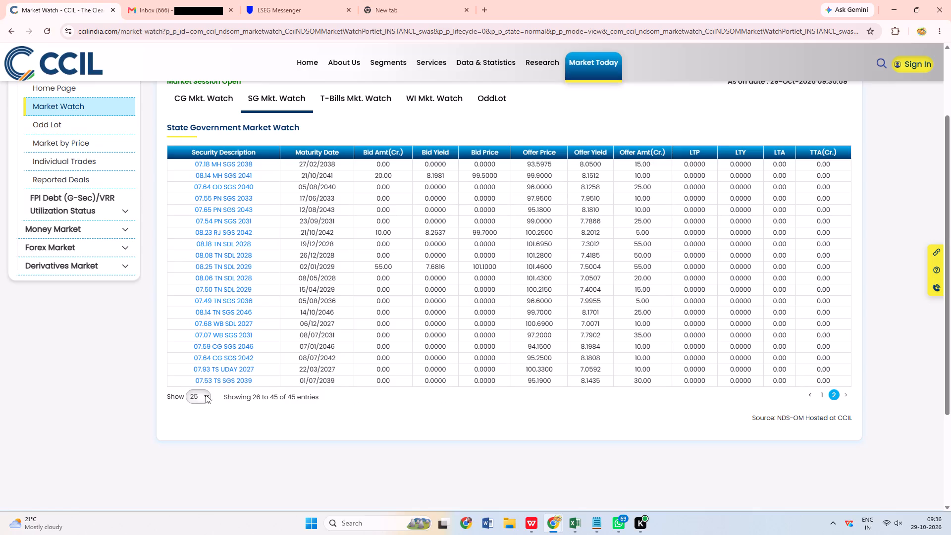
click(823, 394)
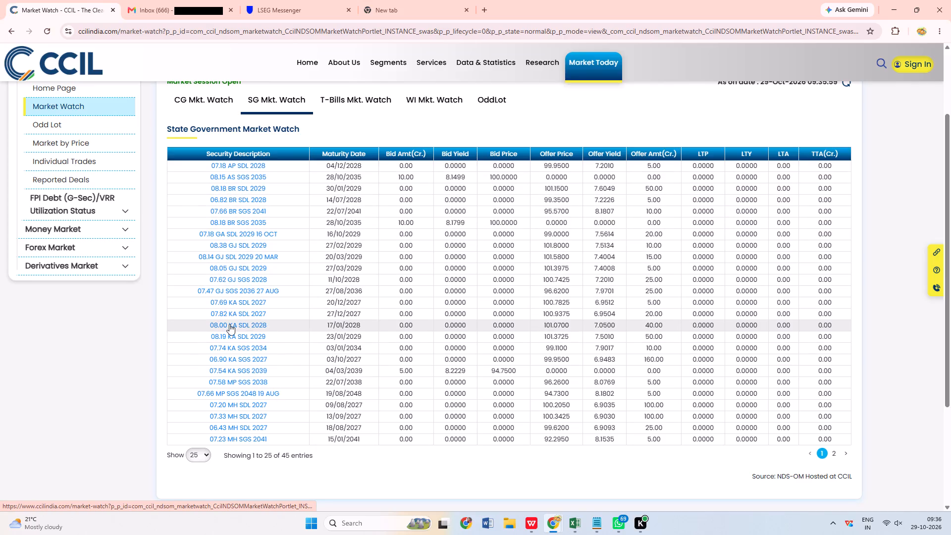
scroll(223, 385, down, 1)
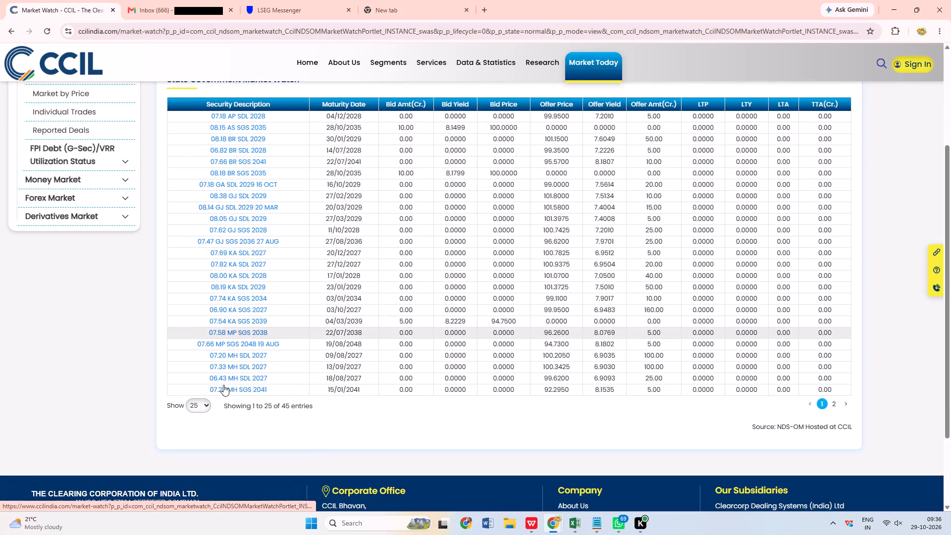
Open the market-by-price view of 08.23 RJ SGS 2042 from the second page of the state government list.
click(207, 405)
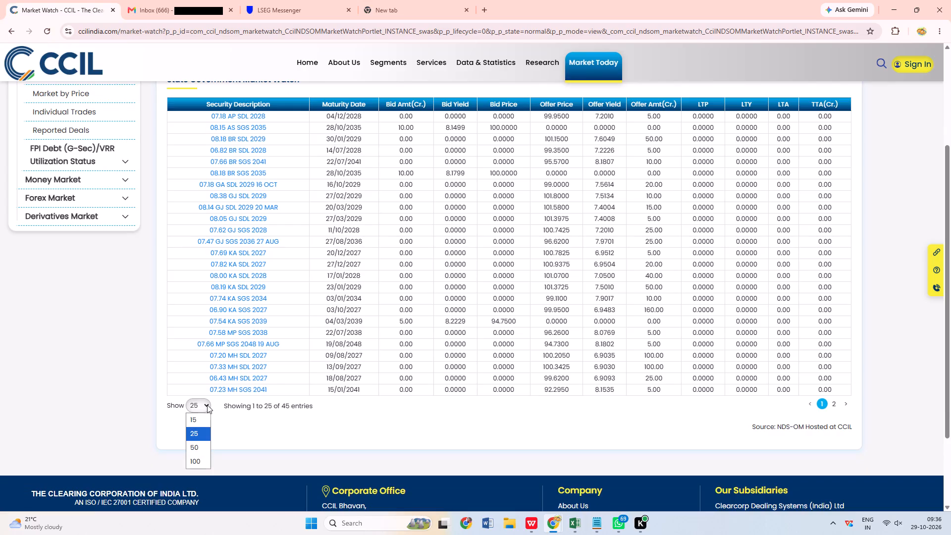
click(198, 430)
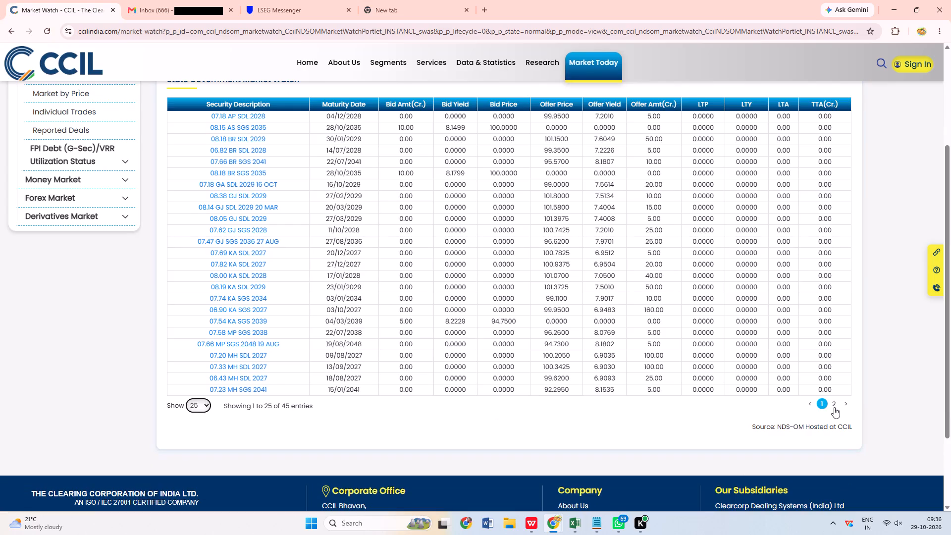
click(834, 406)
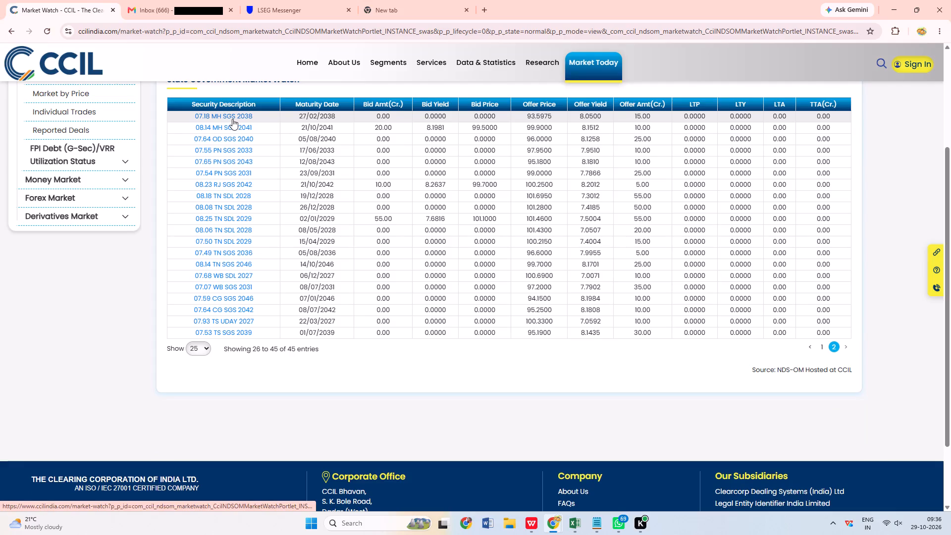
double_click(218, 183)
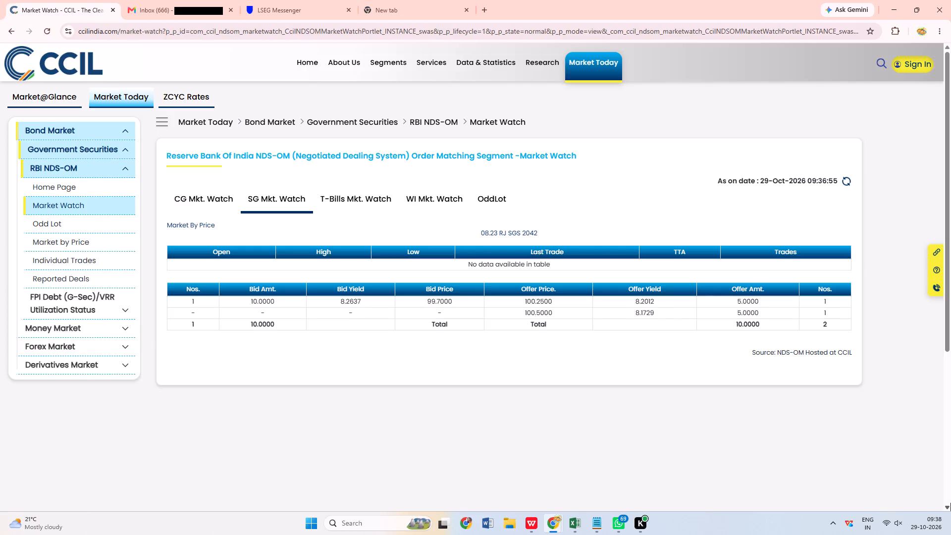
Open a separate Chrome window and search Google for "karwa chauth message".
click(468, 517)
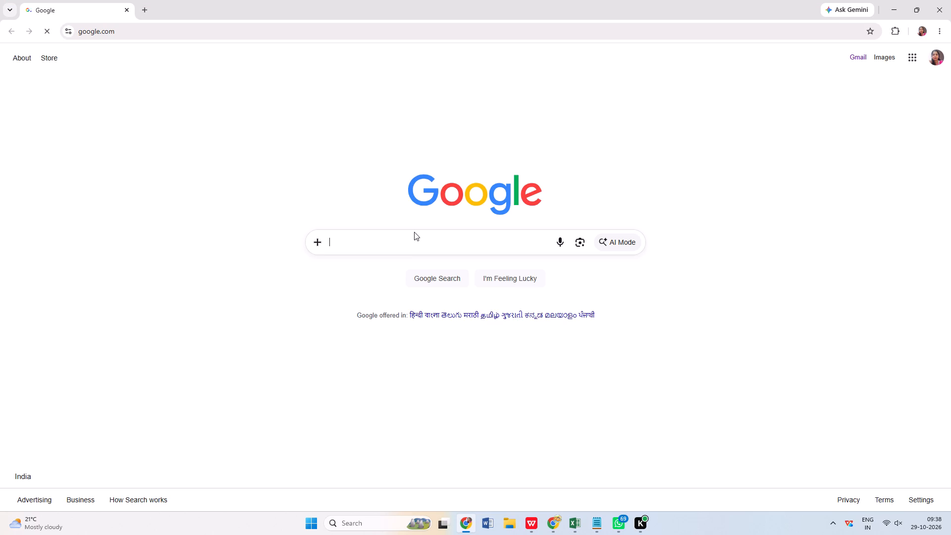
click(405, 238)
text(karwa chauth)
key(space)
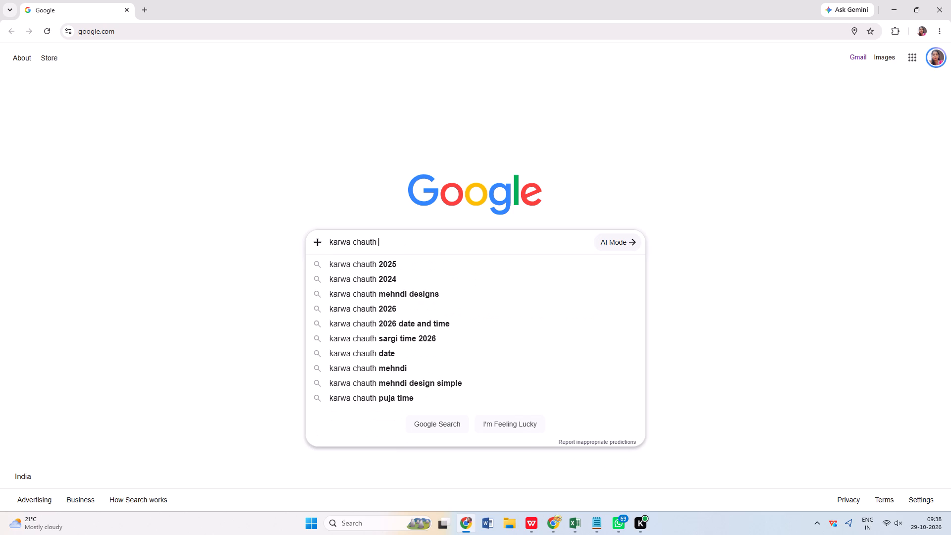
text(message)
key(Return)
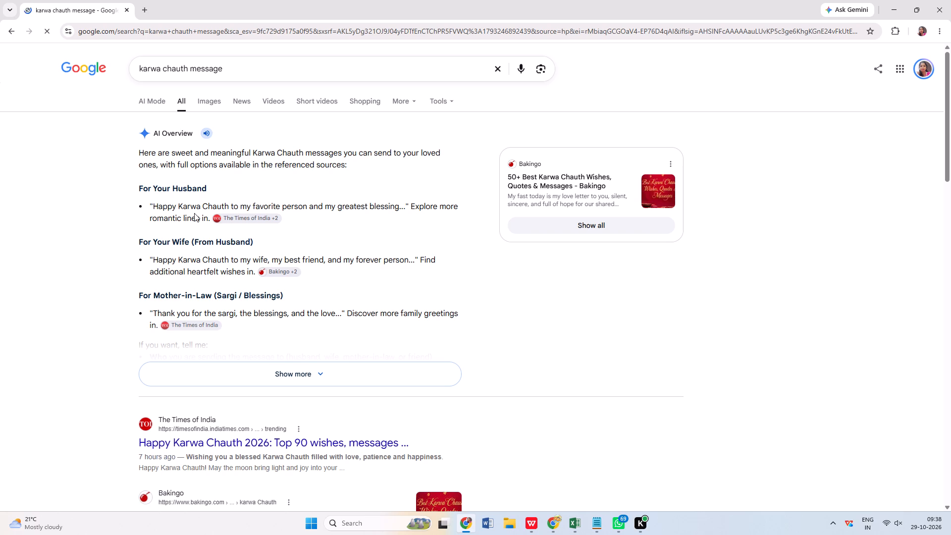
Open Bakingo's "50+ Best Karwa Chauth Wishes, Quotes & Messages" article, look through its wishes, and close the page.
scroll(194, 266, down, 3)
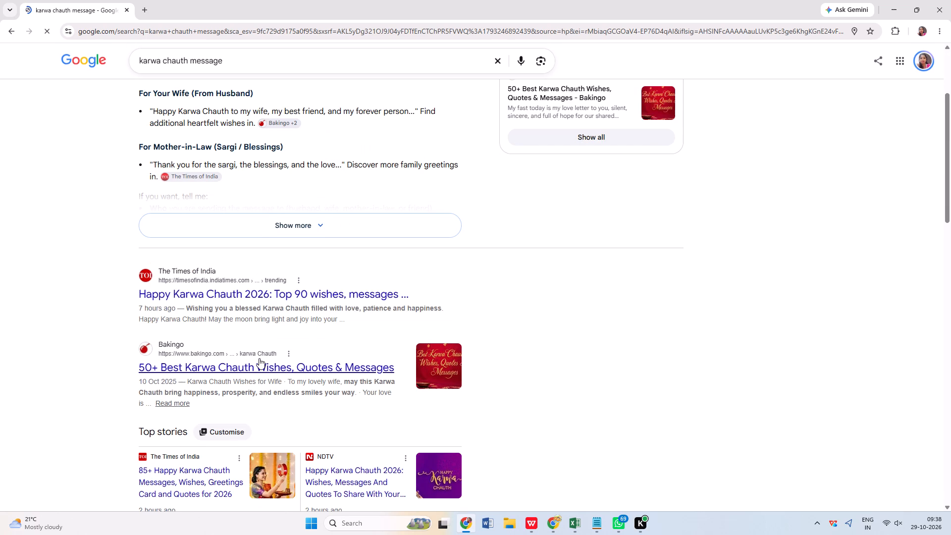
scroll(266, 352, down, 3)
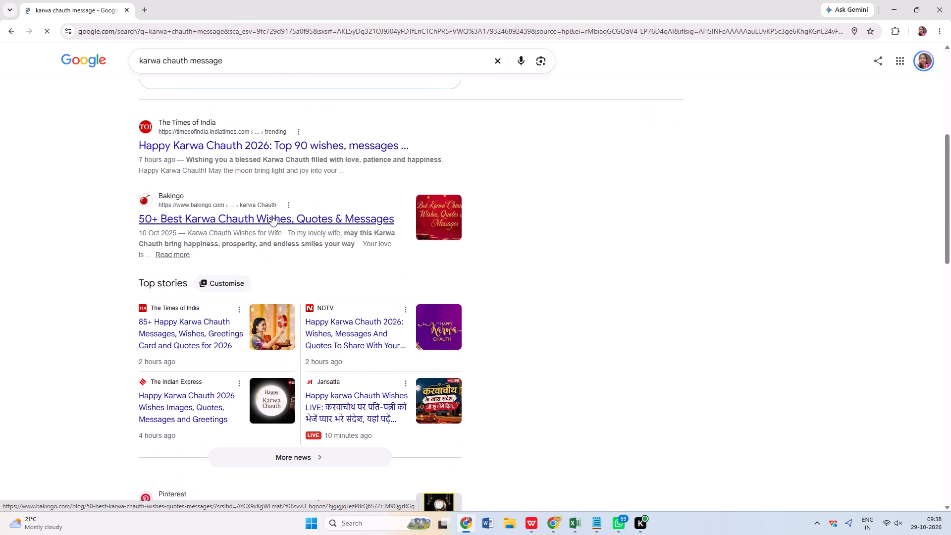
click(269, 219)
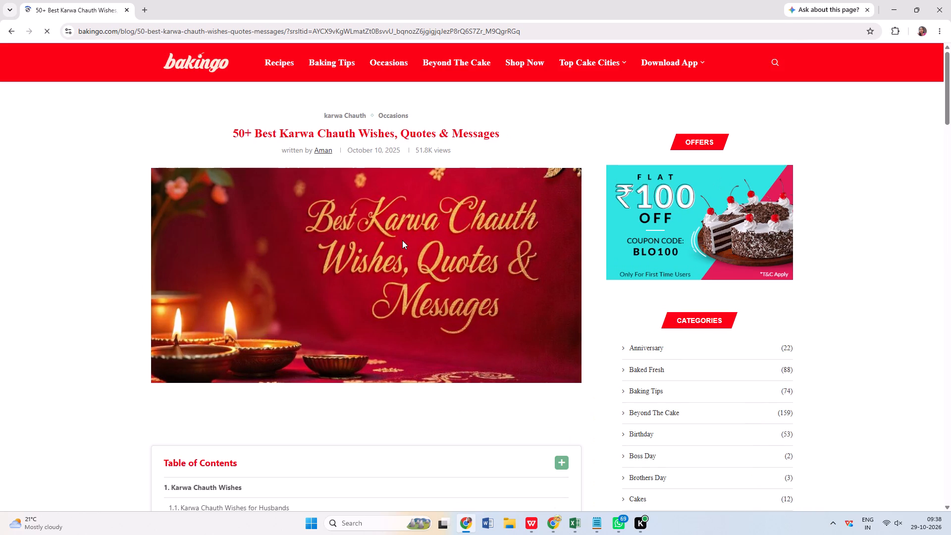
scroll(434, 338, down, 4)
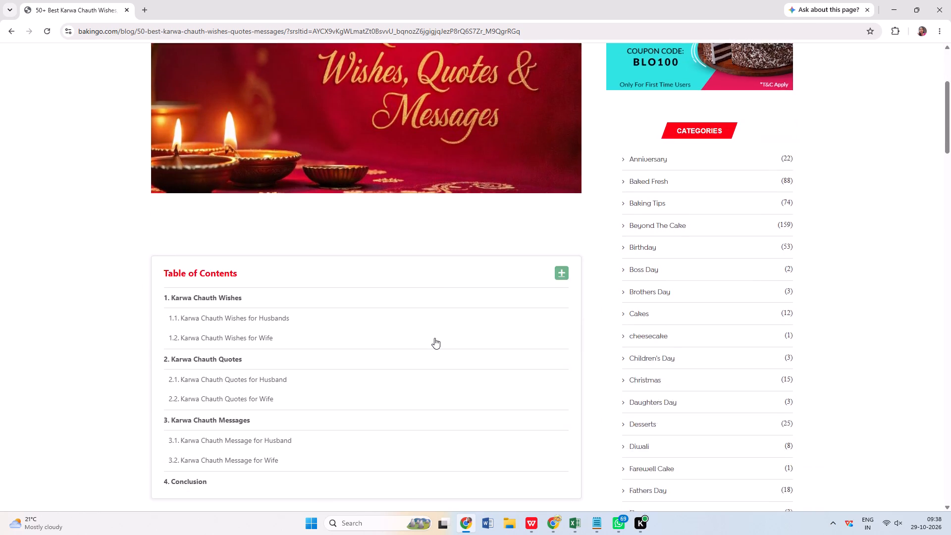
scroll(434, 338, down, 5)
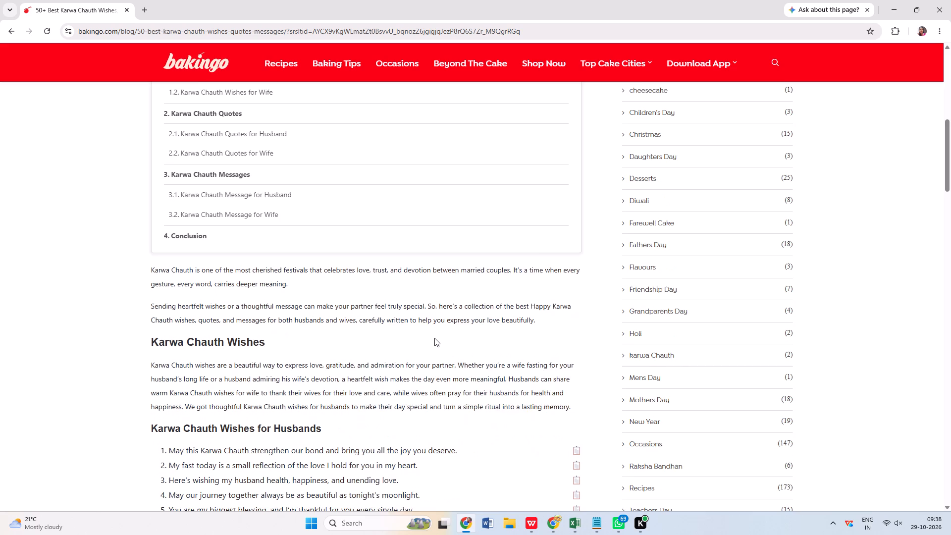
scroll(434, 338, down, 1)
scroll(434, 338, up, 3)
scroll(434, 338, down, 5)
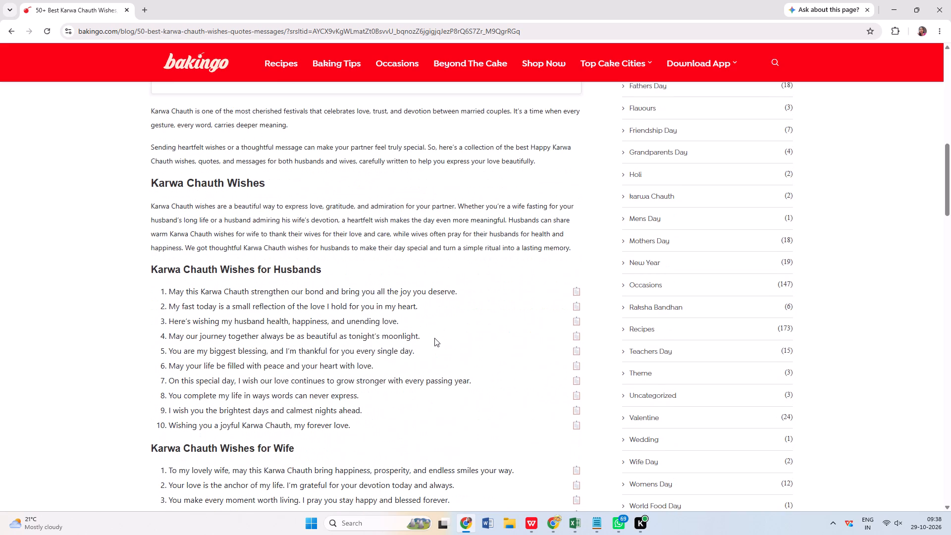
scroll(434, 338, down, 4)
scroll(434, 338, up, 11)
scroll(434, 338, down, 2)
scroll(434, 338, up, 6)
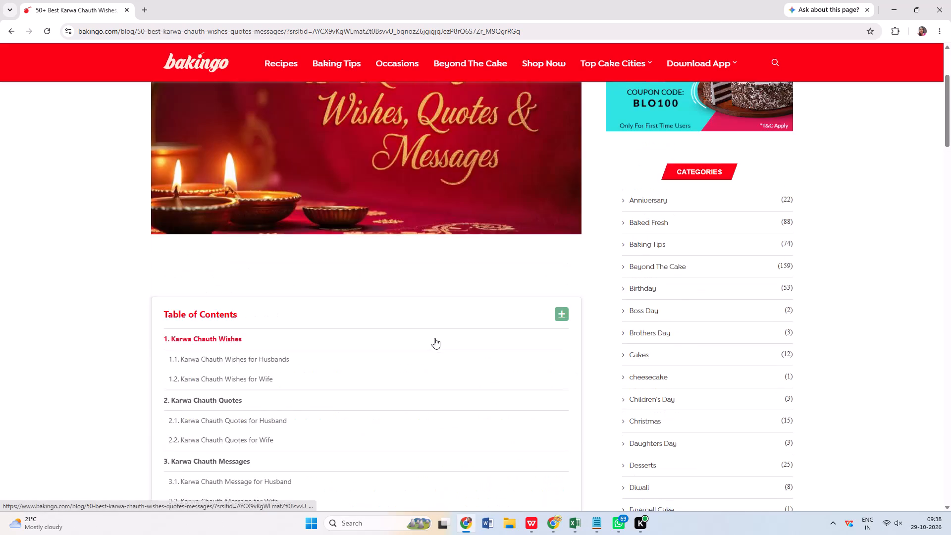
scroll(434, 338, up, 1)
click(127, 9)
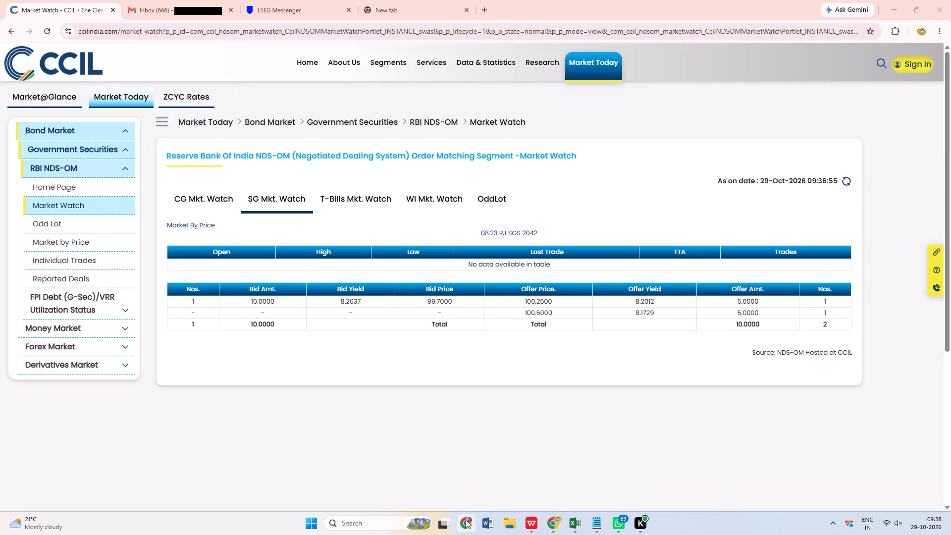
Open a new Chrome window and search Google for "karwa chauth quotes with images".
click(466, 520)
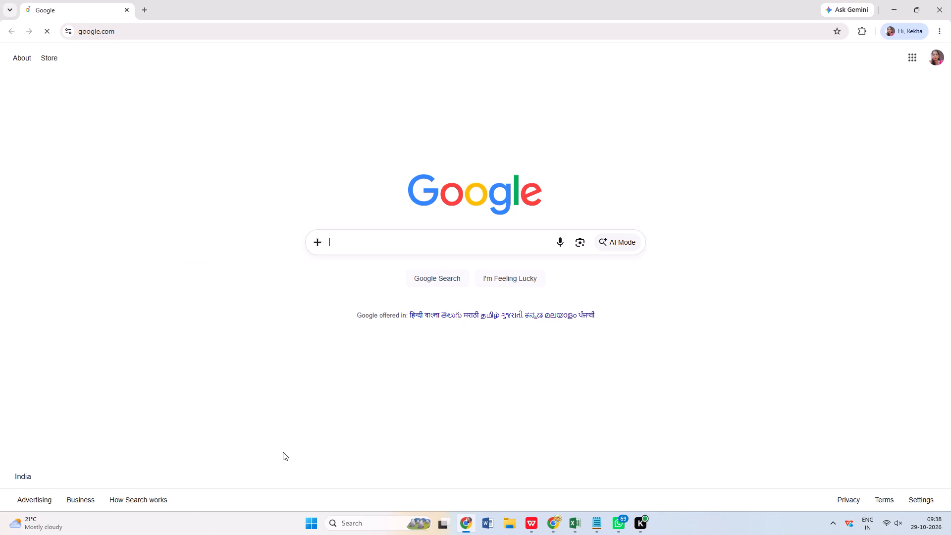
click(408, 239)
text(kr)
text(wa chauth quotes with)
key(space)
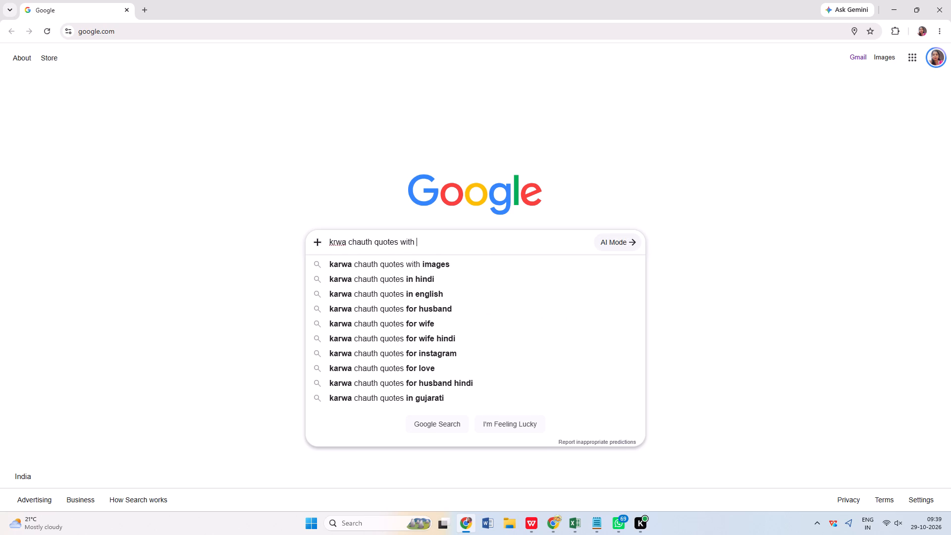
click(410, 269)
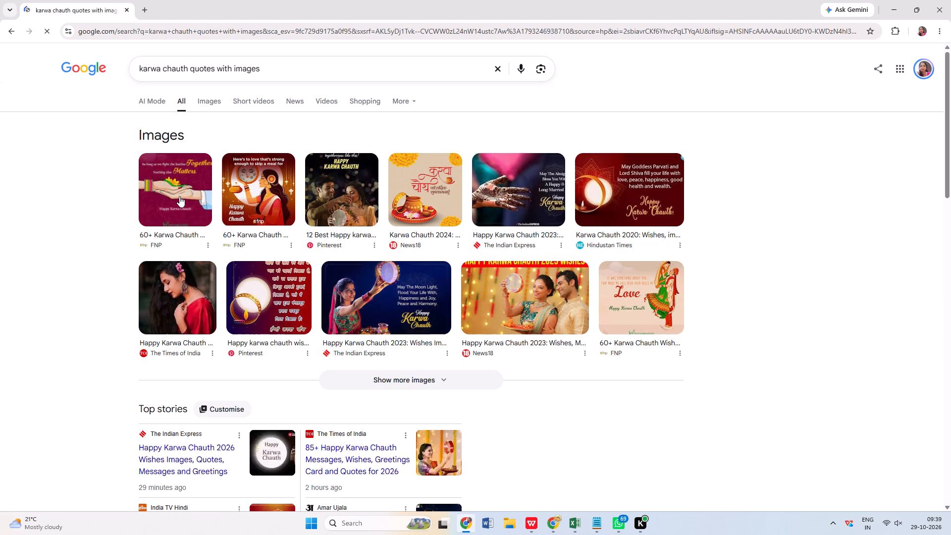
Preview the FNP "Here's to love" greeting image, followed by the News18 Hindi Karwa Chauth greeting image.
click(264, 183)
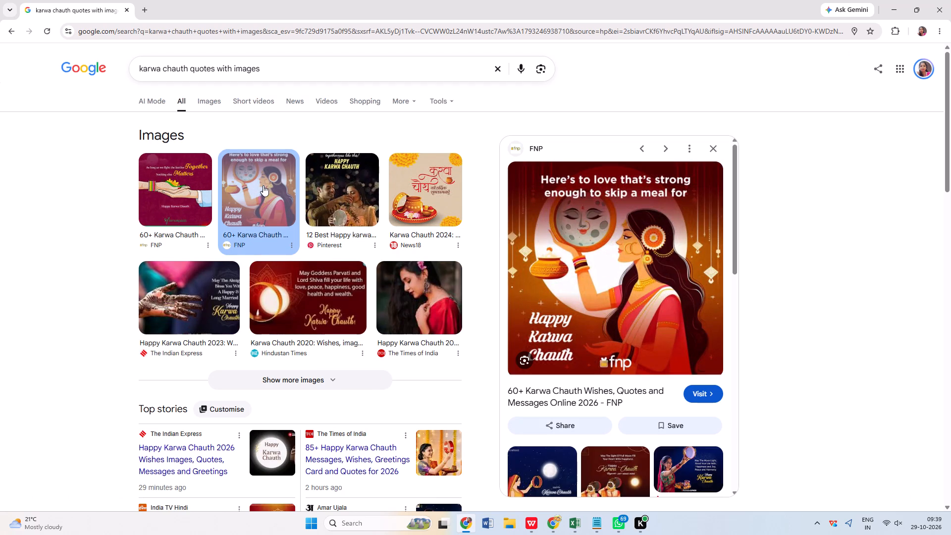
click(428, 189)
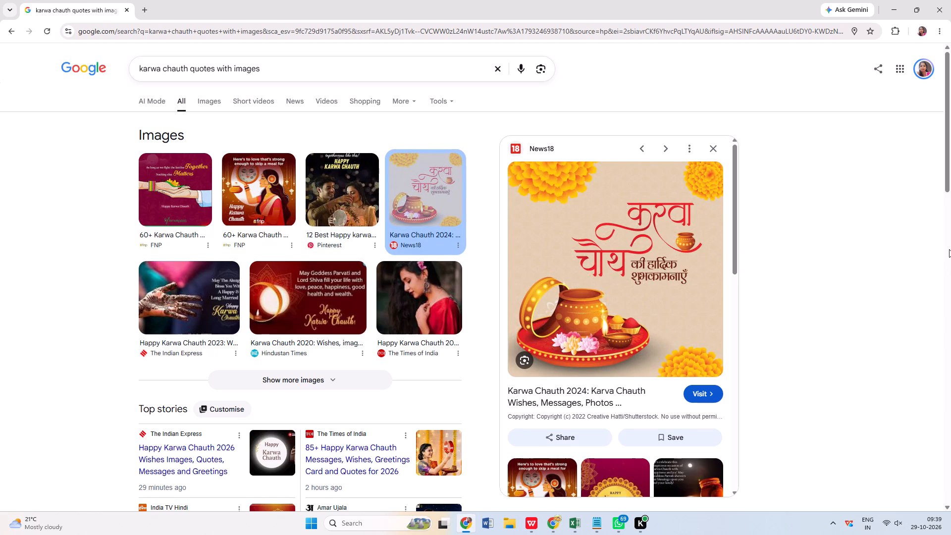
Capture a rectangular screen snip of the enlarged News18 Karwa Chauth greeting image.
key(shift+super+s)
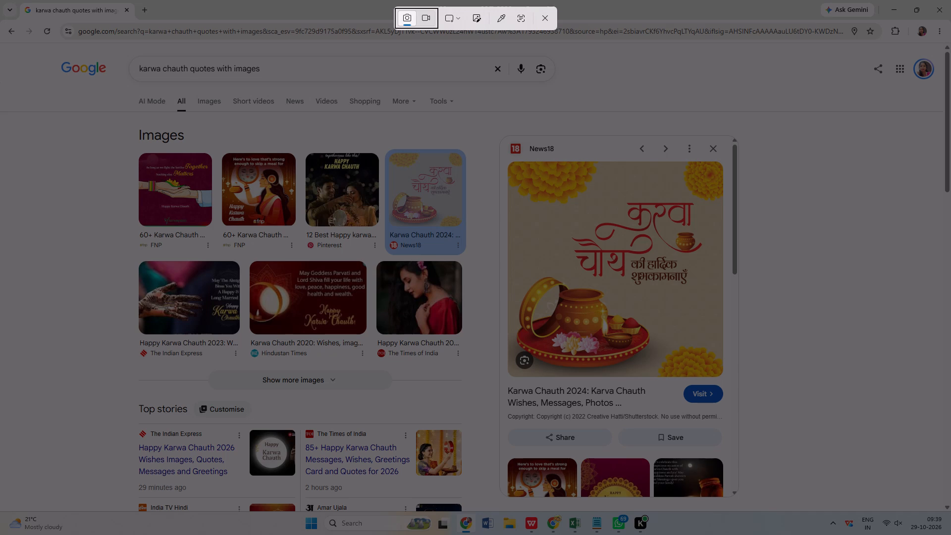
drag(507, 162, 519, 164)
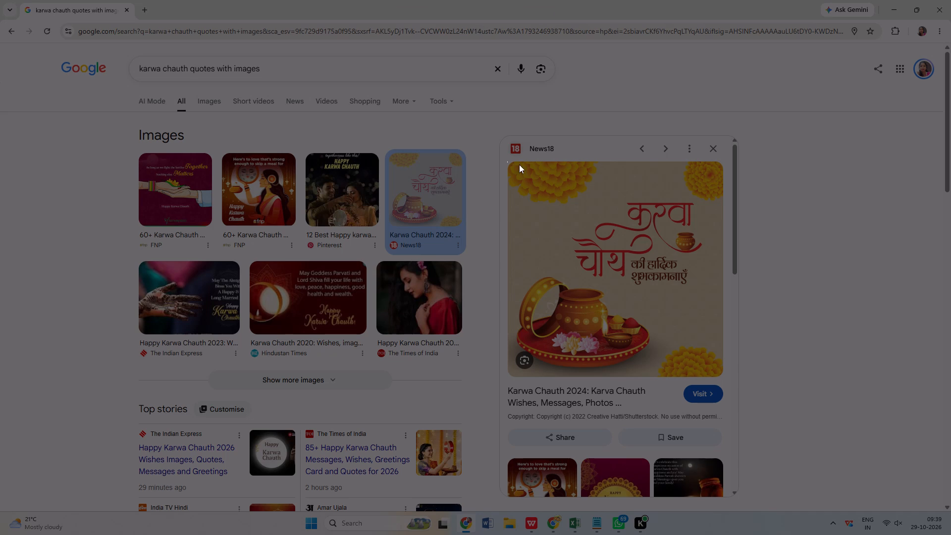
drag(519, 164, 729, 348)
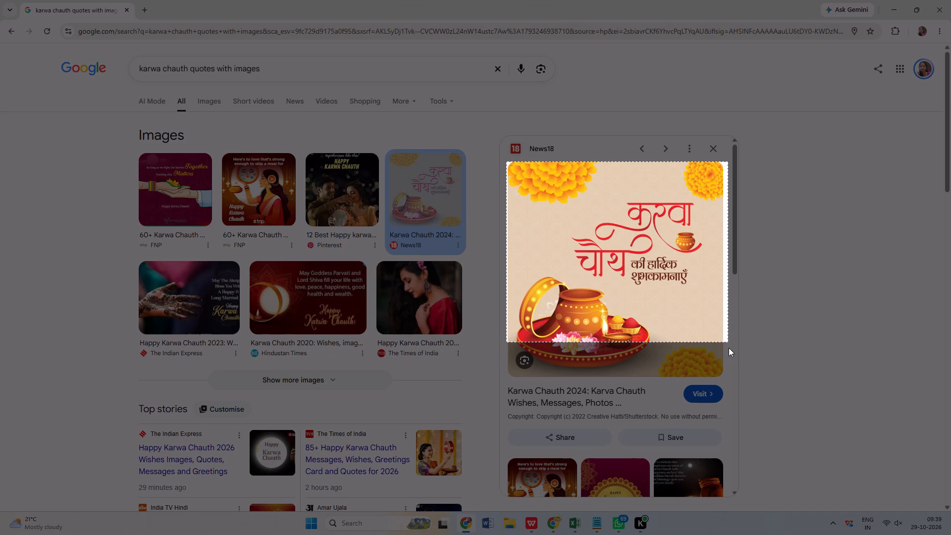
drag(729, 348, 721, 378)
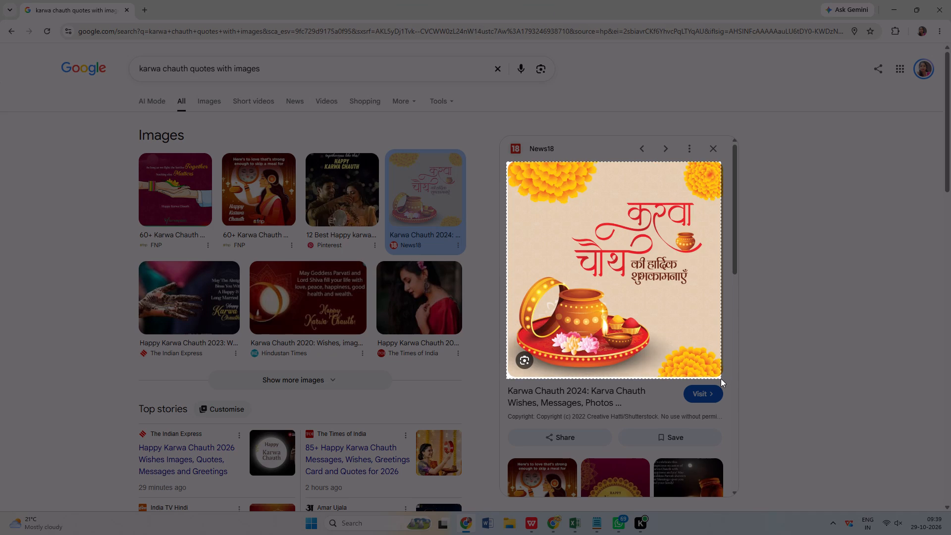
drag(721, 378, 720, 379)
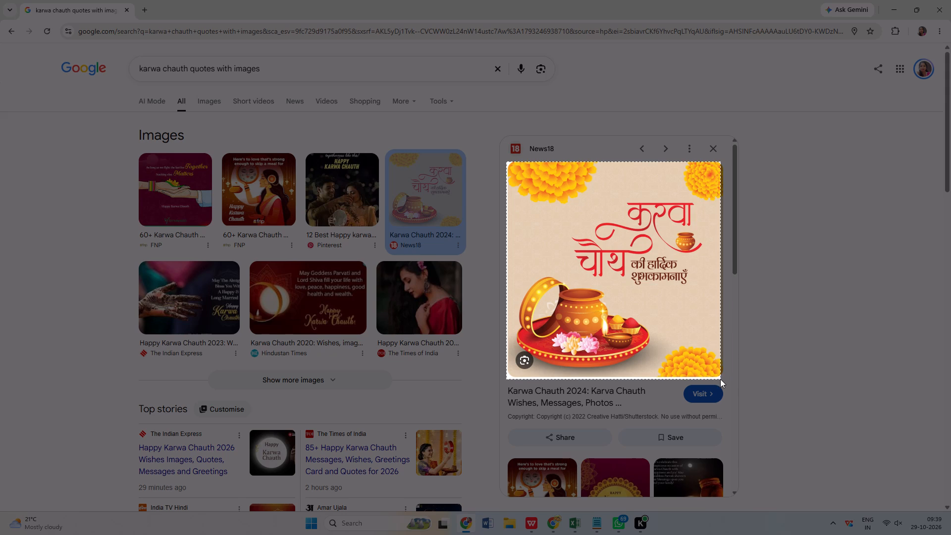
drag(720, 379, 725, 374)
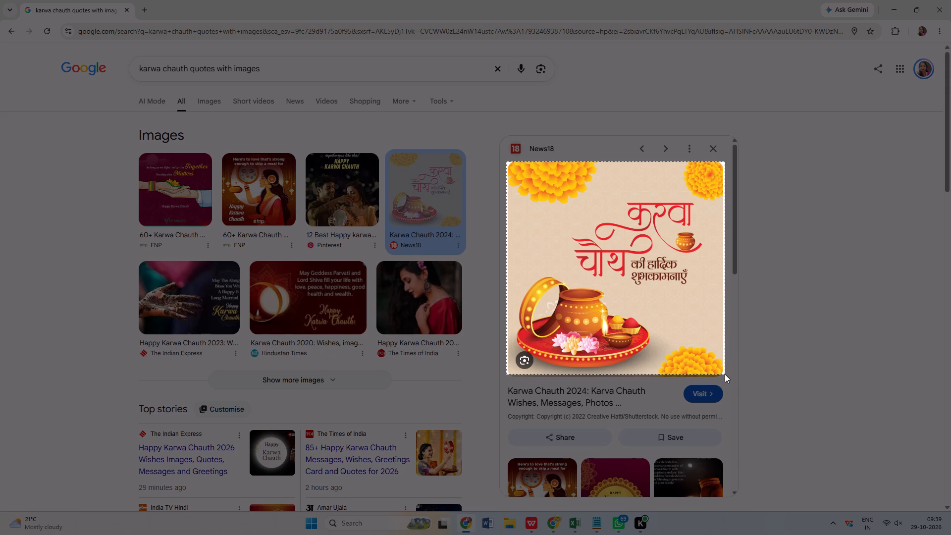
drag(725, 374, 724, 379)
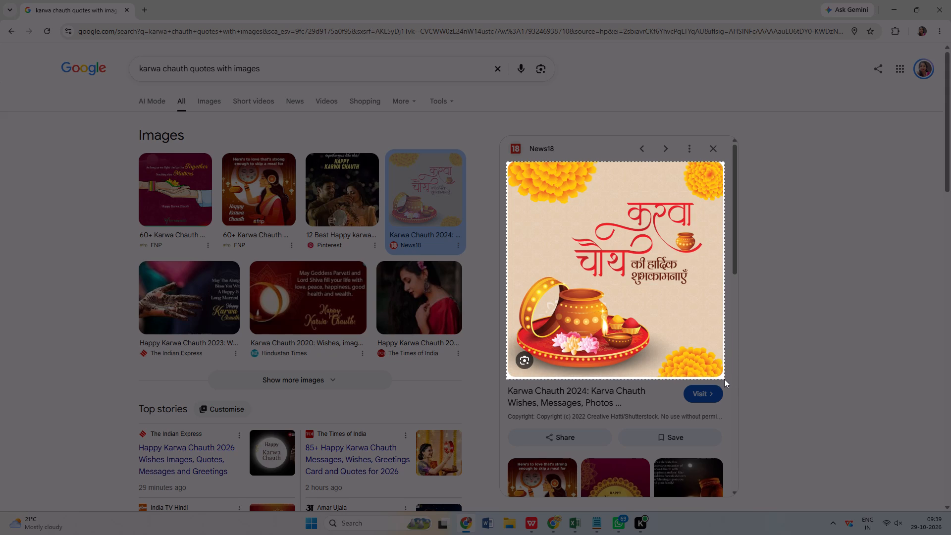
Complete the rectangular snip so it frames the whole enlarged News18 Karwa Chauth greeting image.
drag(724, 379, 724, 378)
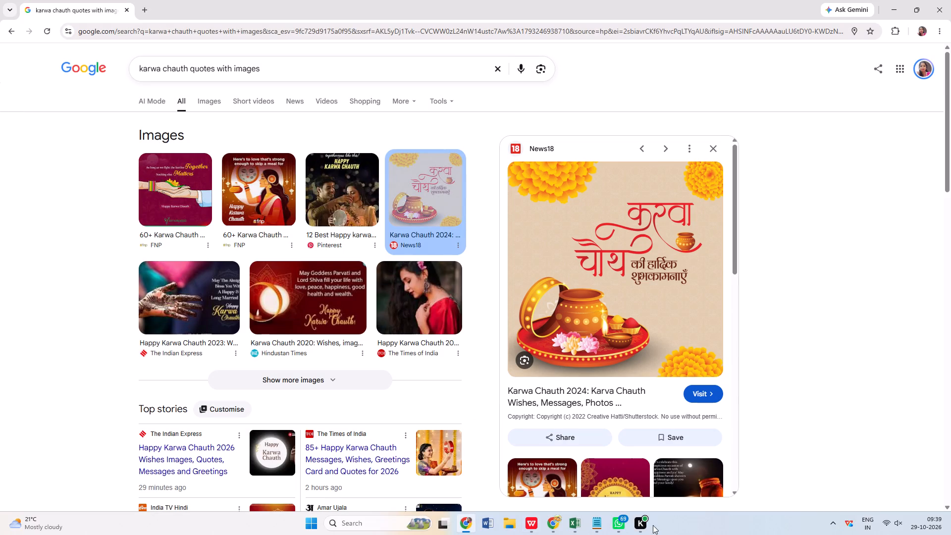
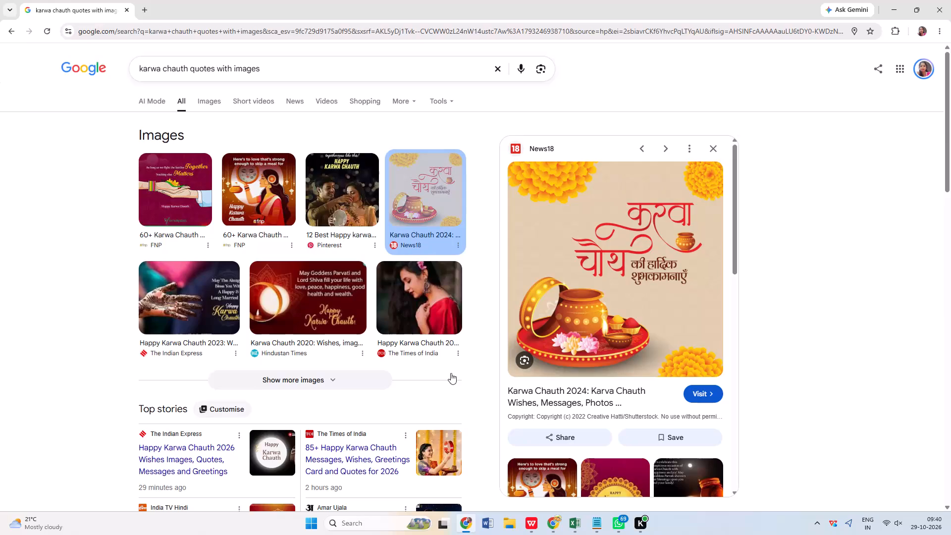
Look through the Google results for "karwa chauth quotes with images" and close the search page.
scroll(412, 363, down, 6)
scroll(412, 363, up, 6)
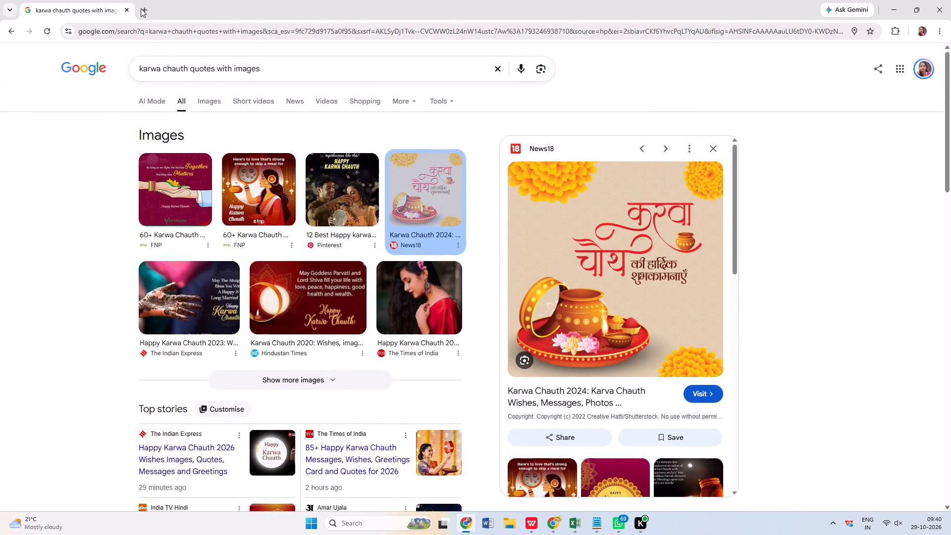
click(128, 9)
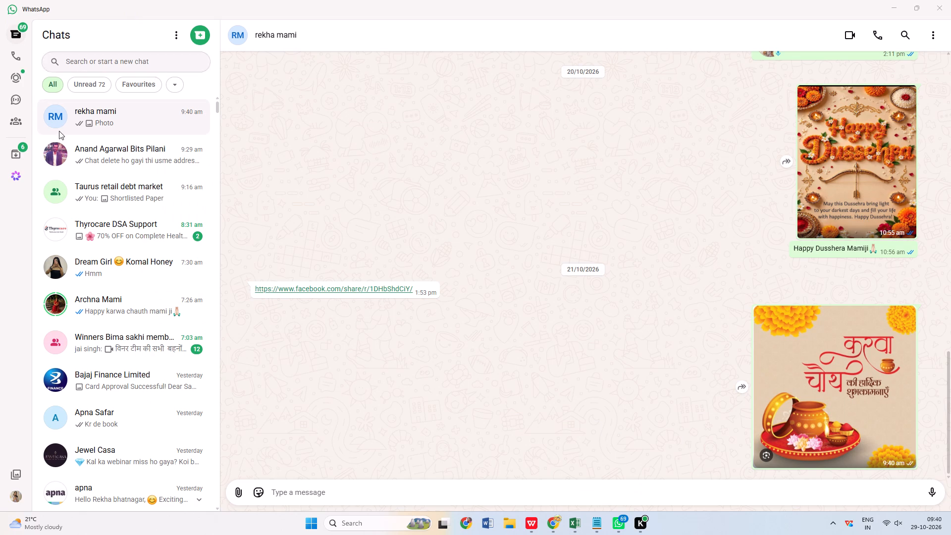
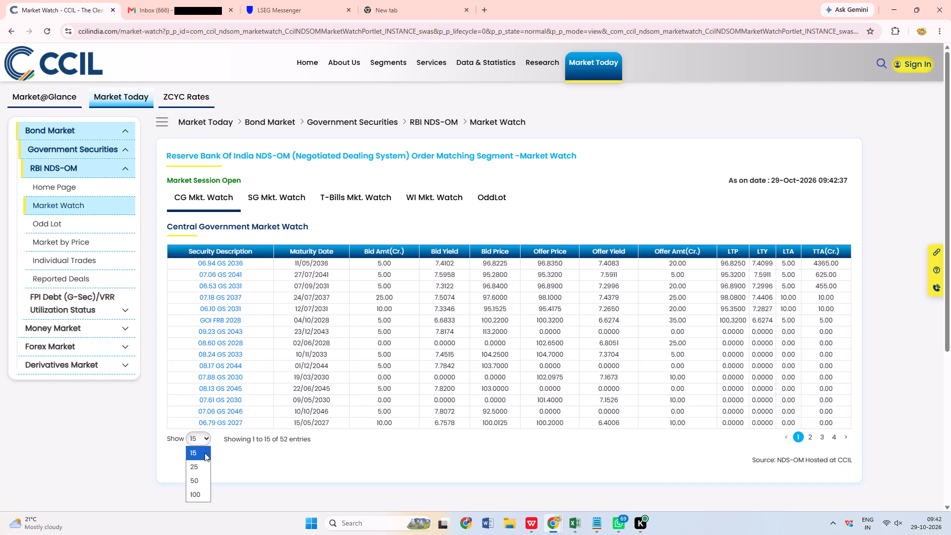
Show 25 entries per page in the Central Government Market Watch and review the bond quotes through page 3.
click(201, 466)
scroll(223, 388, down, 2)
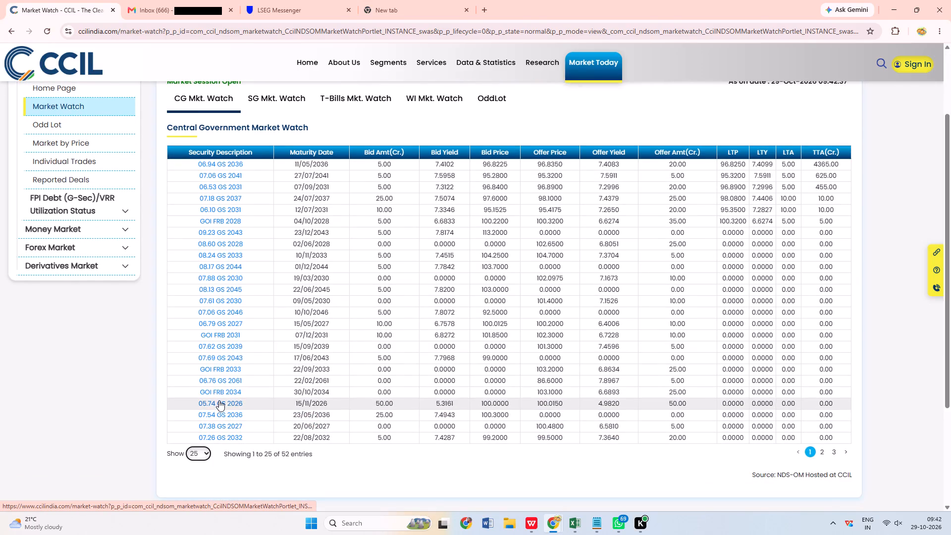
click(821, 450)
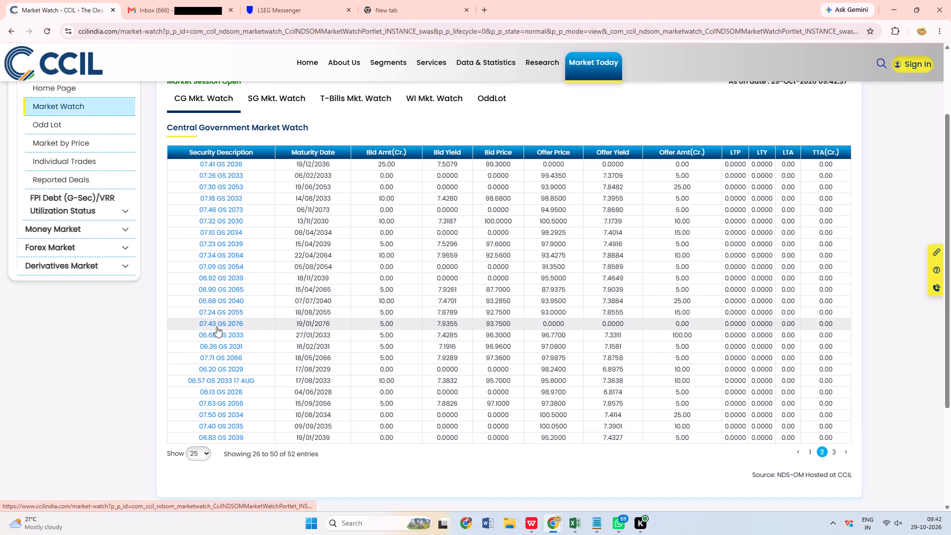
click(833, 455)
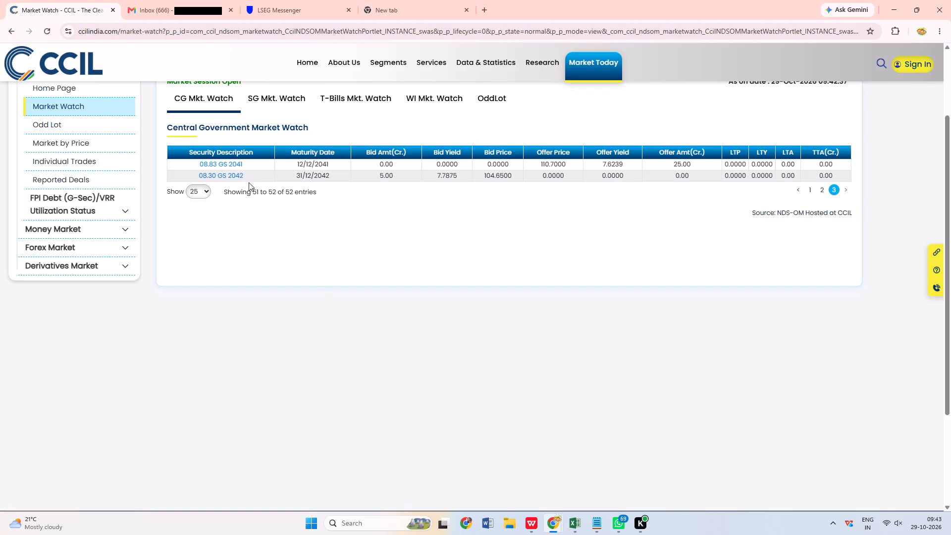
Switch to the State Government (SG) Market Watch and review the SDL and SGS quotes on pages 1 to 3.
scroll(389, 212, up, 7)
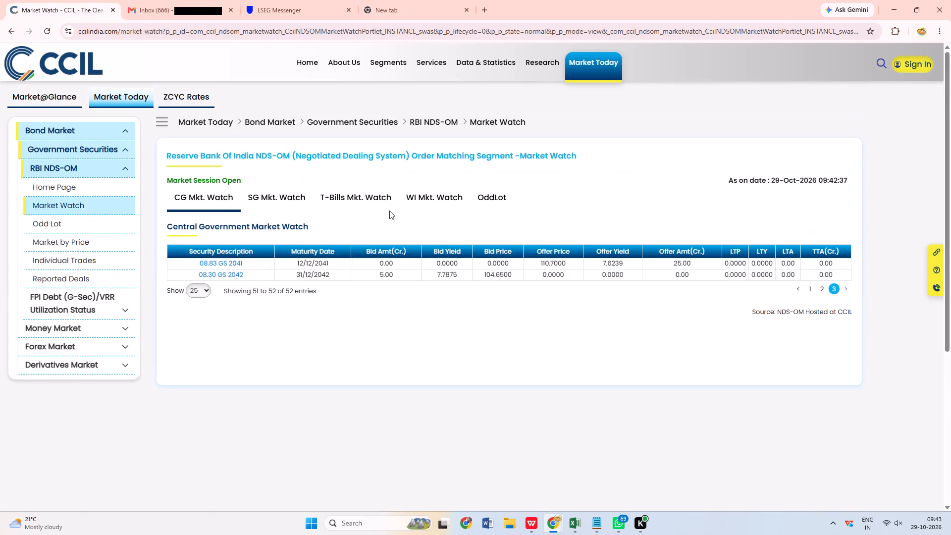
click(268, 198)
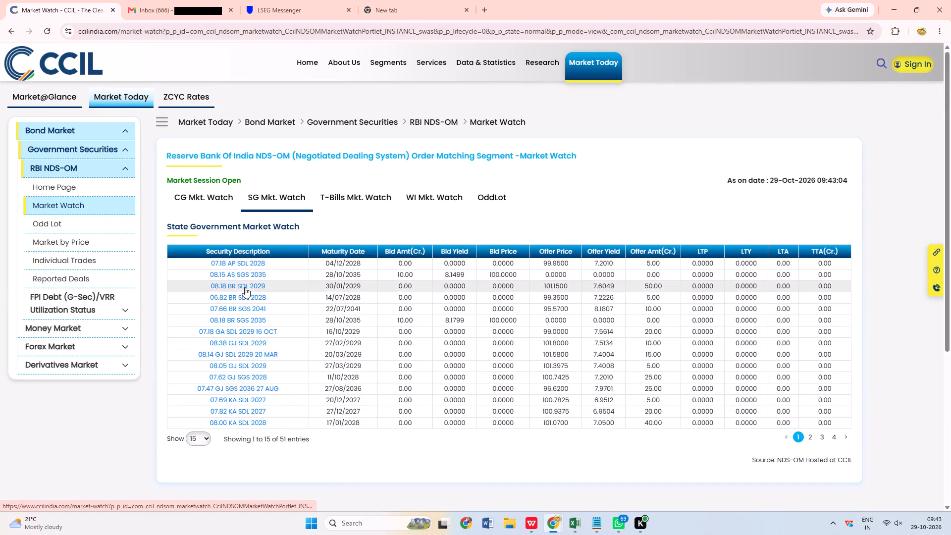
scroll(229, 357, down, 1)
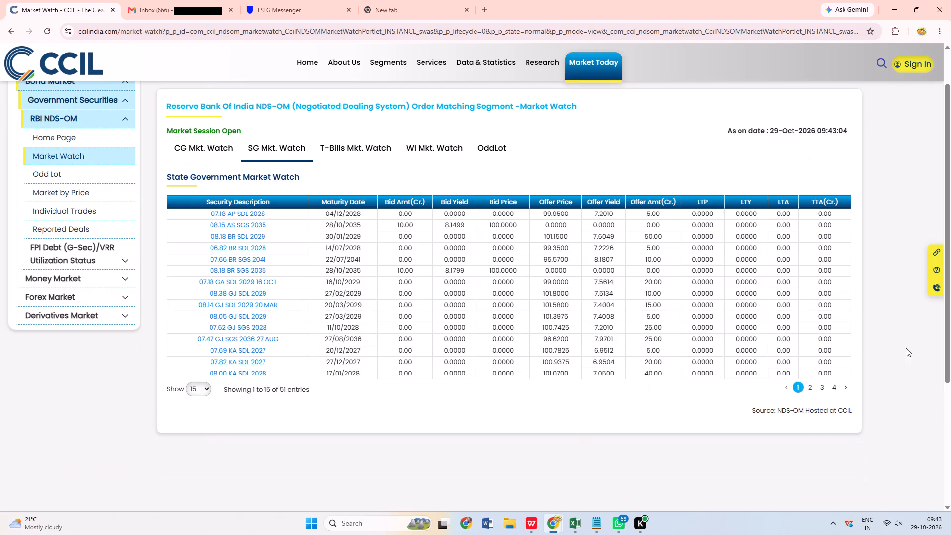
click(809, 387)
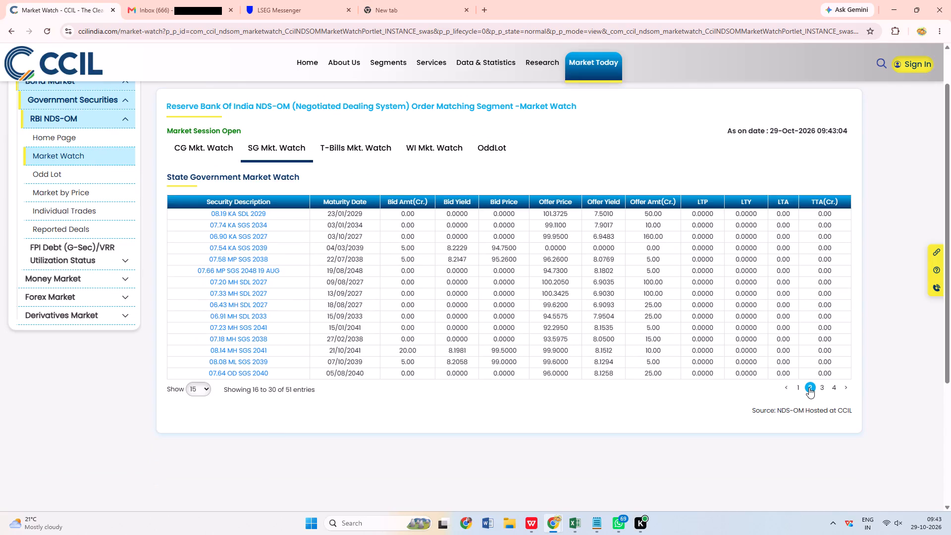
click(826, 388)
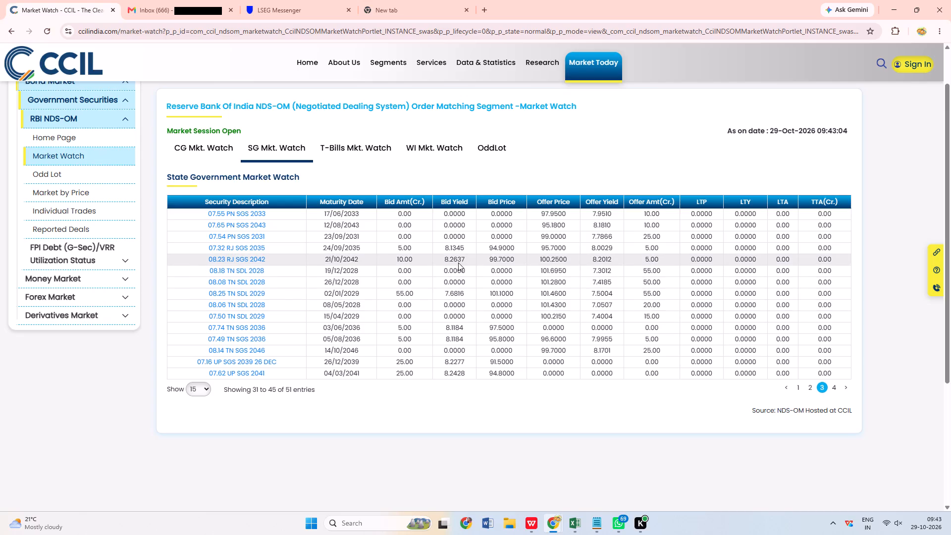
Open the Market By Price details of the 08.23 RJ SGS 2042 security and examine its bids and offers.
click(252, 256)
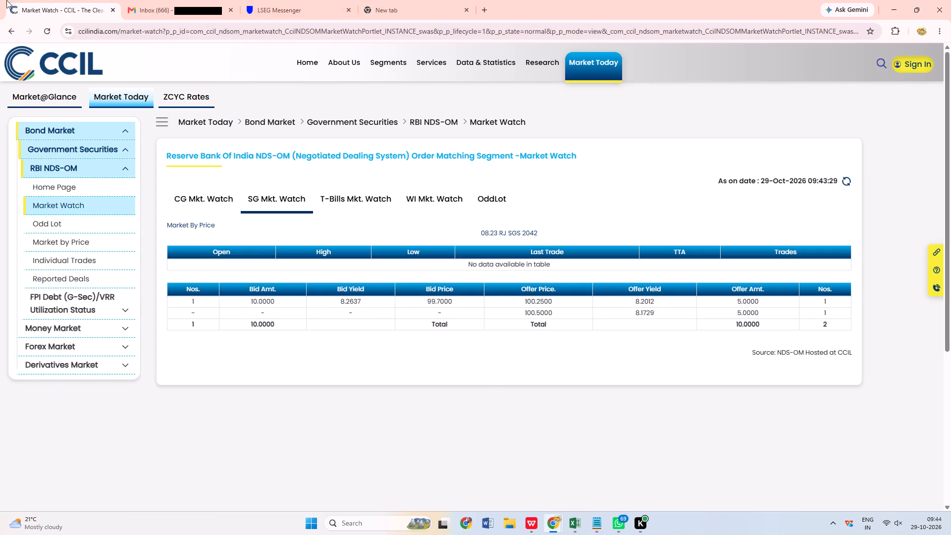
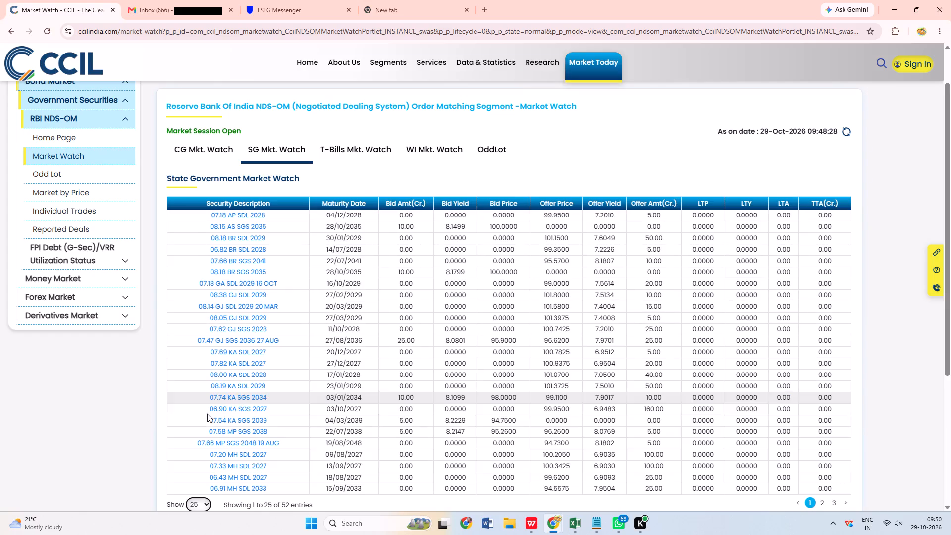
scroll(250, 381, down, 2)
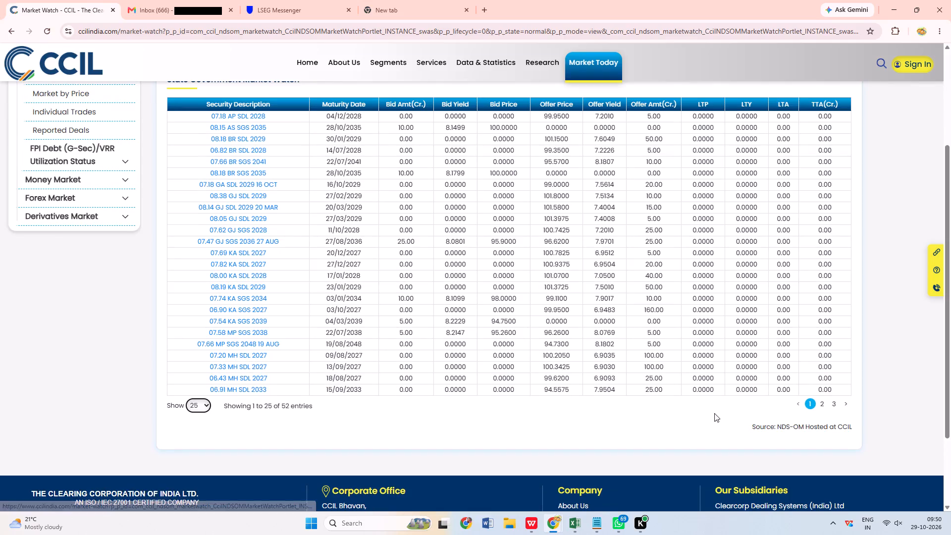
click(820, 407)
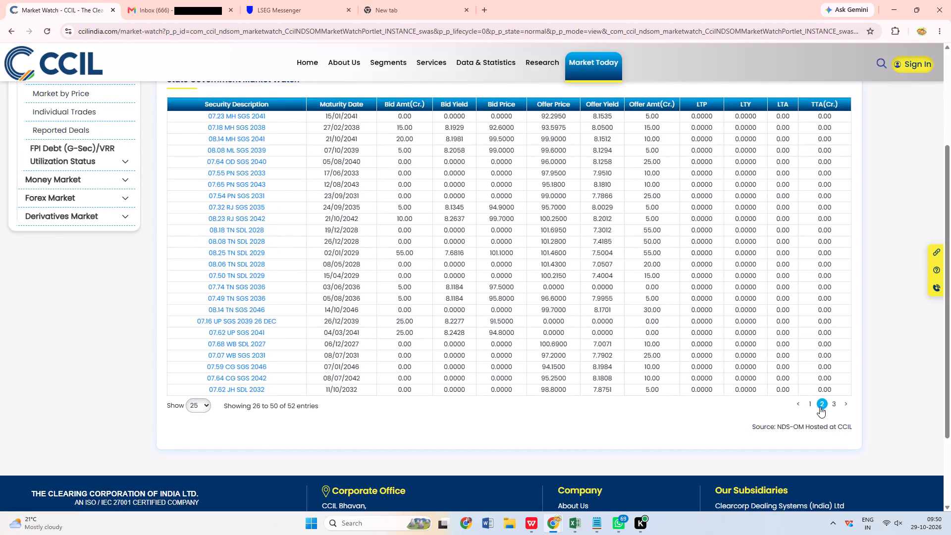
scroll(337, 207, up, 3)
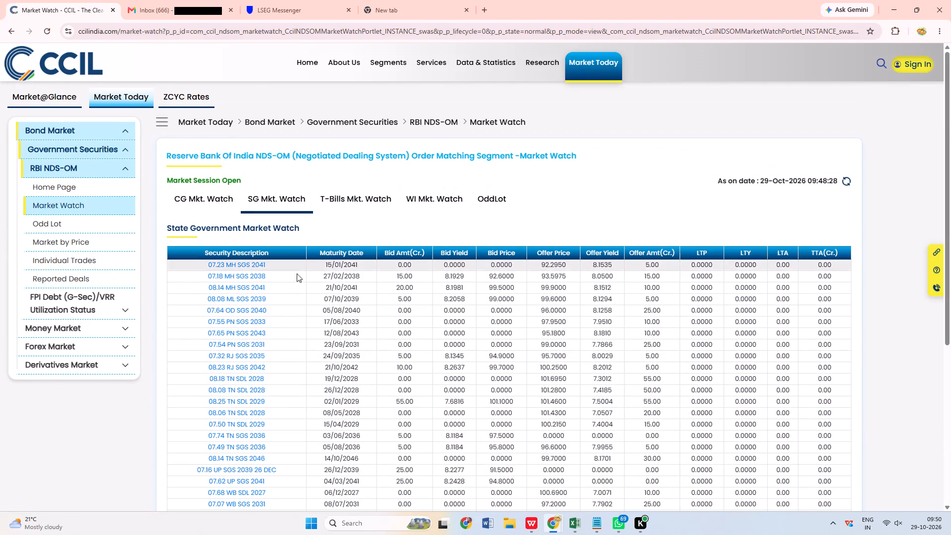
scroll(409, 365, down, 4)
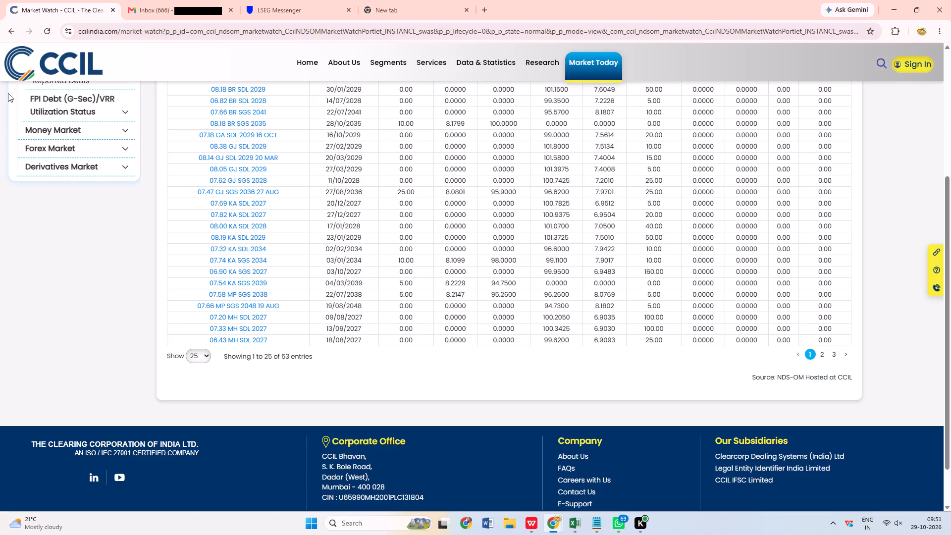
scroll(368, 197, up, 3)
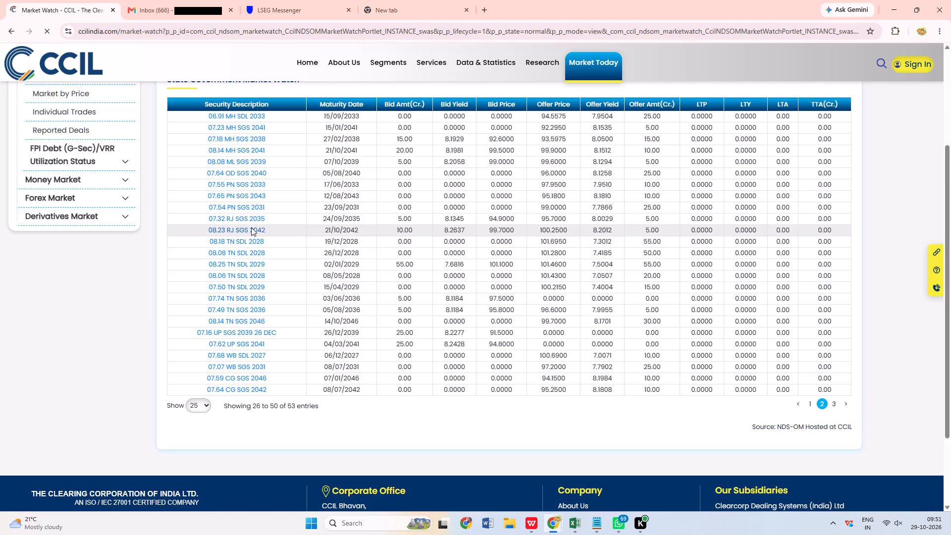
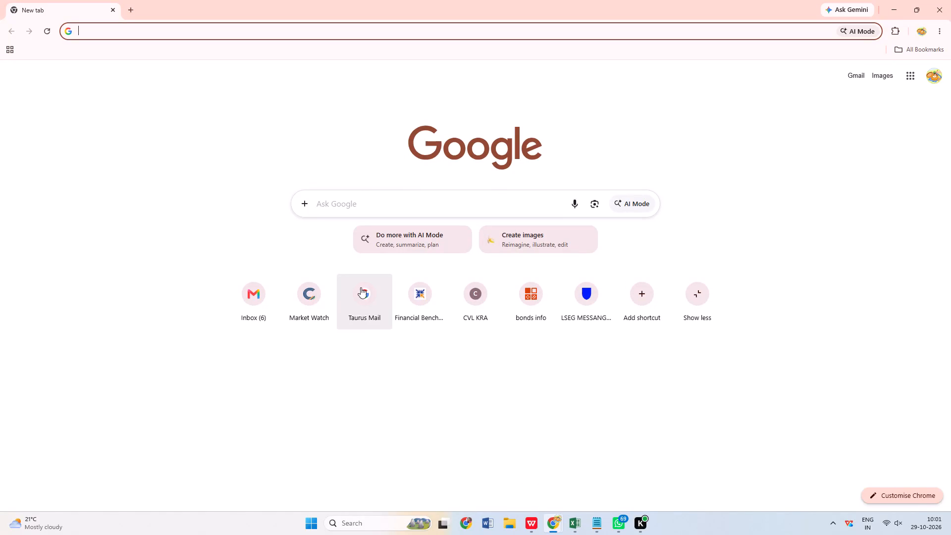
Open the CCIL Market Watch and review the Central Government security quotes on pages 1 to 3.
click(307, 291)
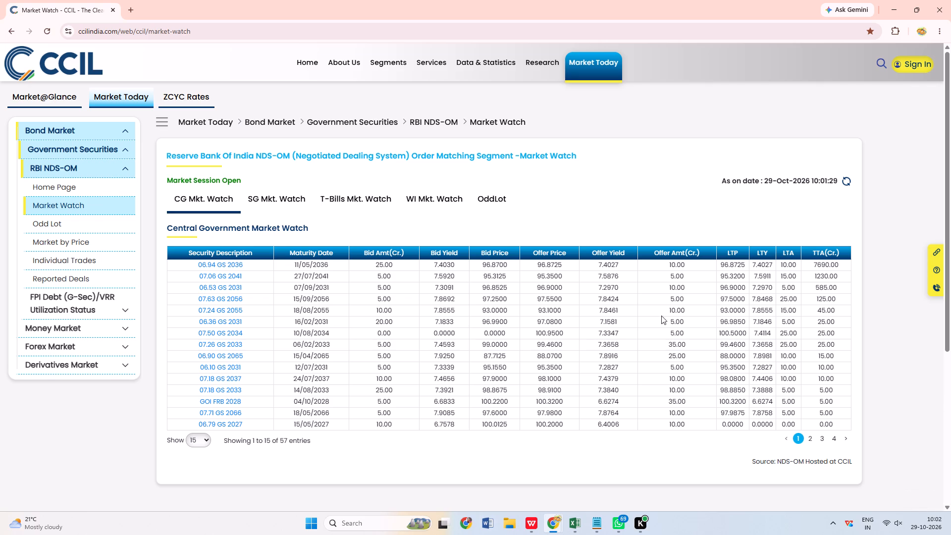
click(809, 441)
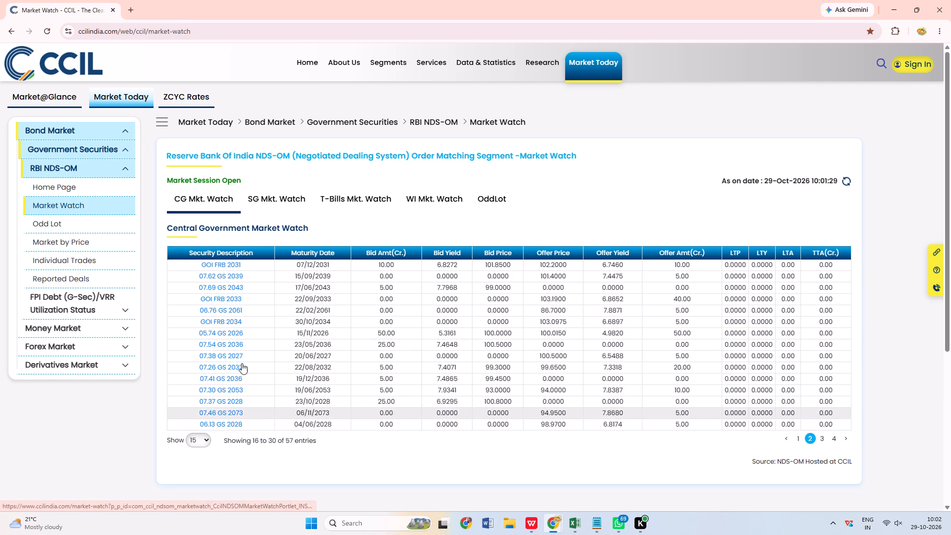
click(822, 440)
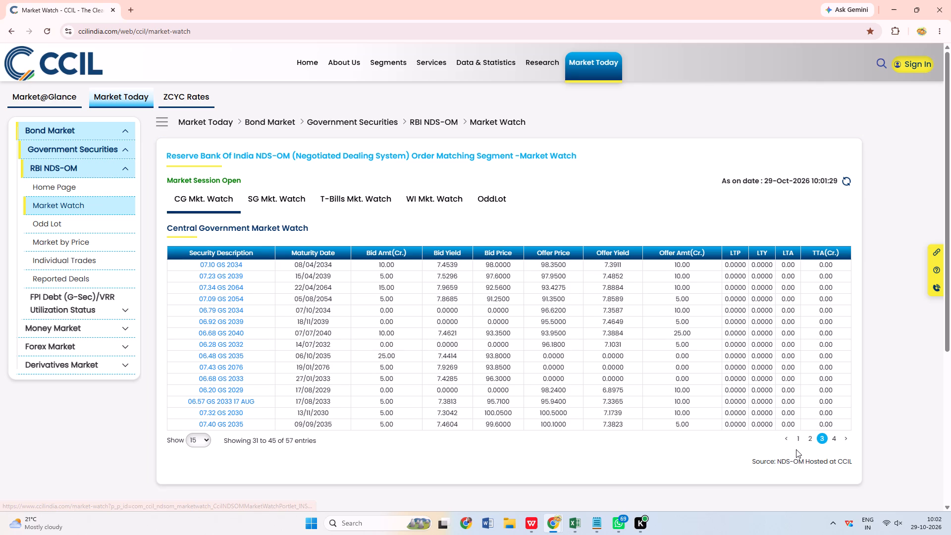
Review the Central Government security quotes on page 4 of the Market Watch.
click(834, 442)
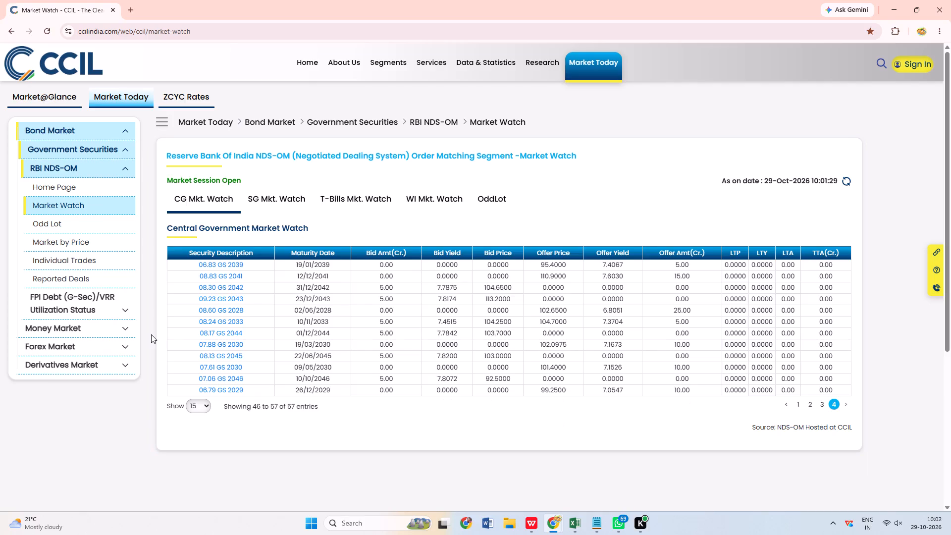
Set the Central Government Market Watch table to show 25 entries per page and view the listed quotes.
click(208, 406)
click(207, 432)
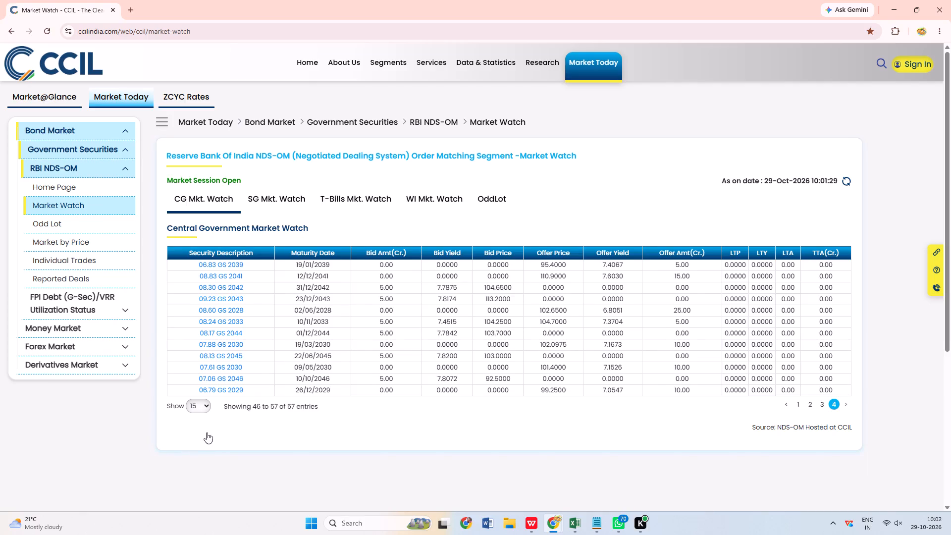
scroll(538, 384, down, 3)
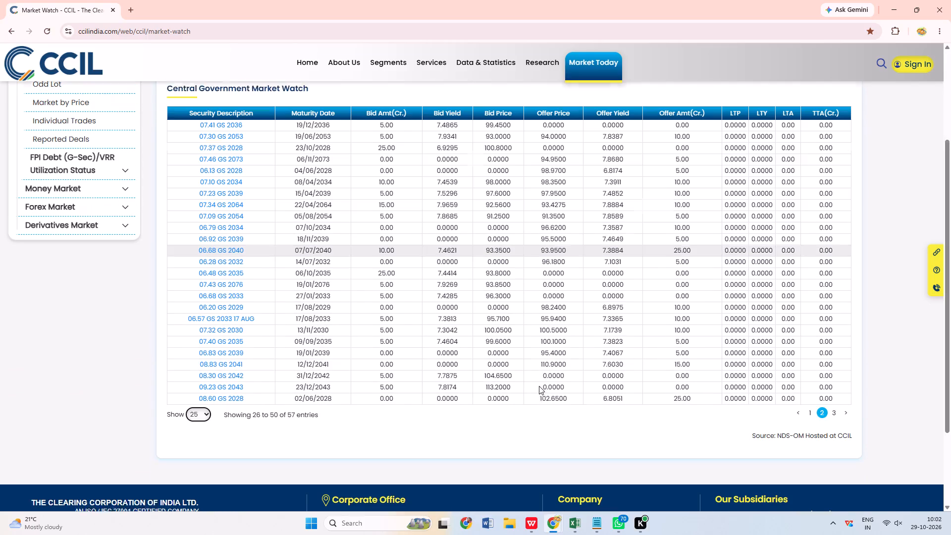
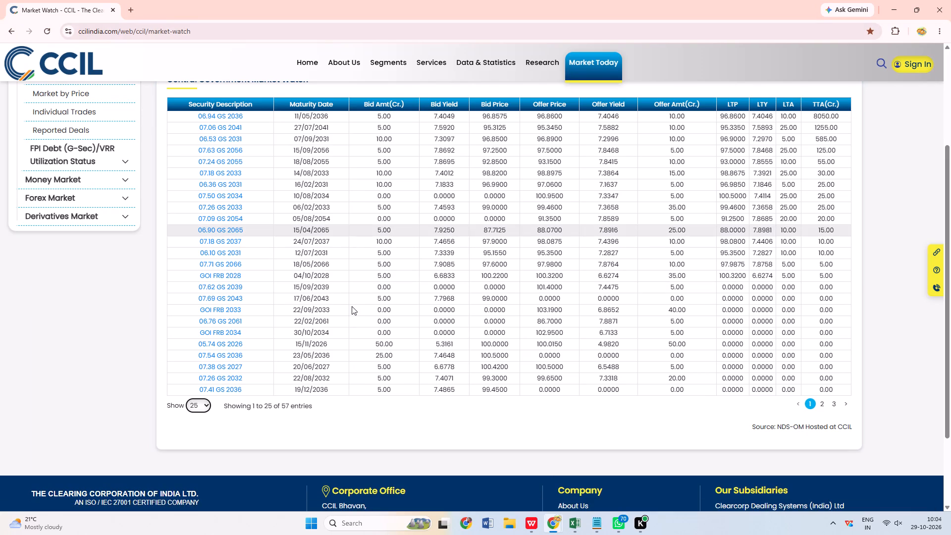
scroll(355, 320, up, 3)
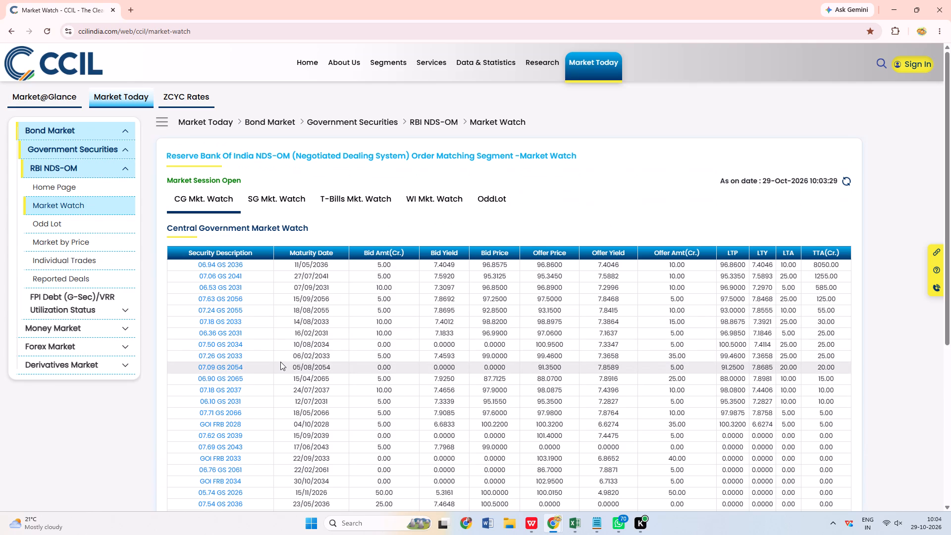
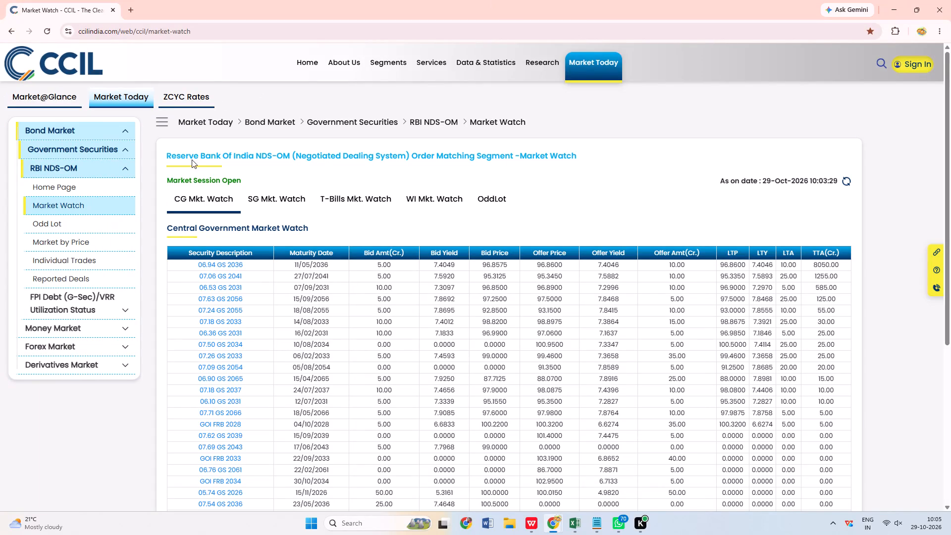
Switch to the Cashflows 15072026 workbook in Excel.
click(571, 524)
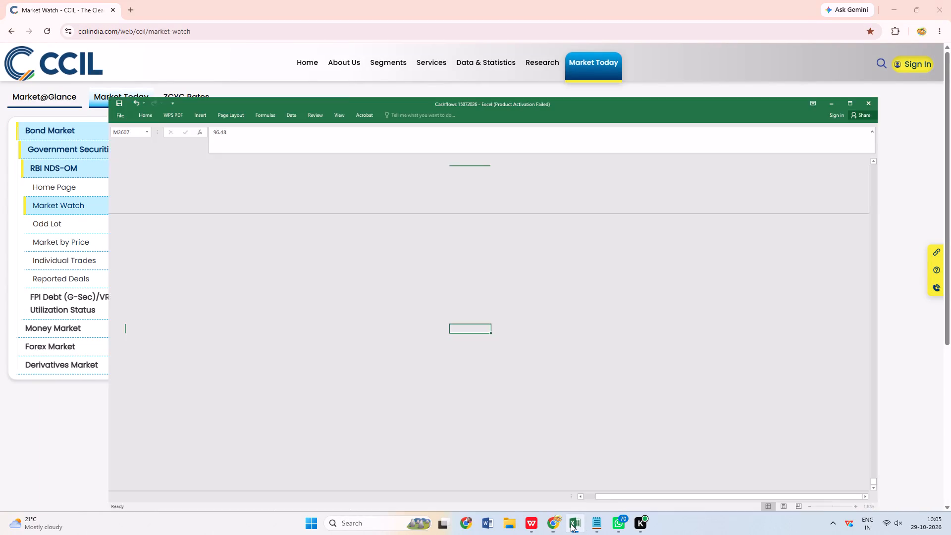
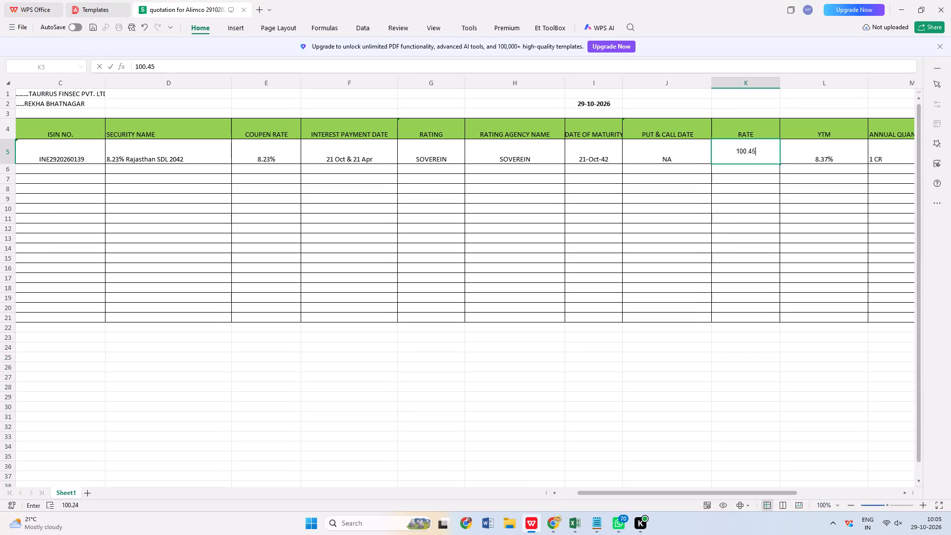
Enter 100.45 as the rate for the 8.23% Rajasthan SDL 2042 in the Alimco quotation.
key(Return)
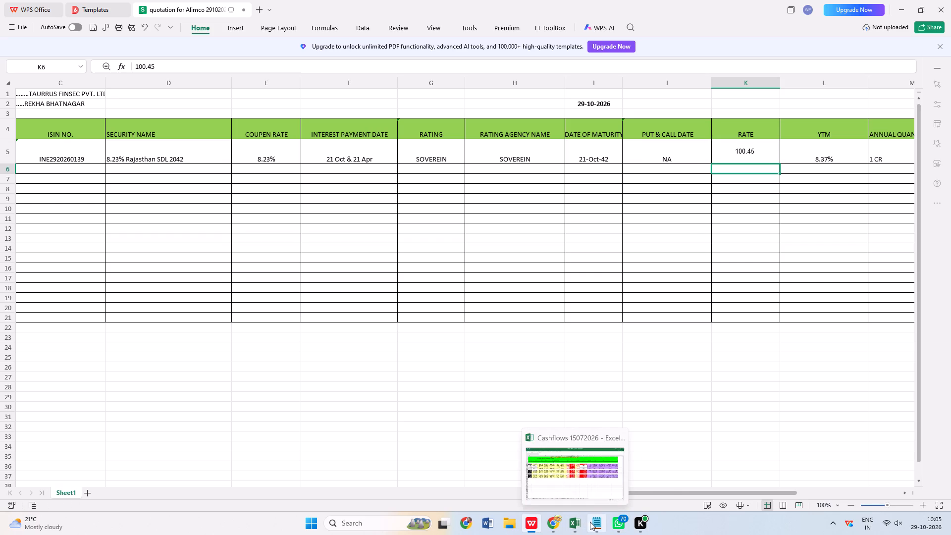
Switch to the Cashflows 15072026 workbook in Excel.
click(576, 478)
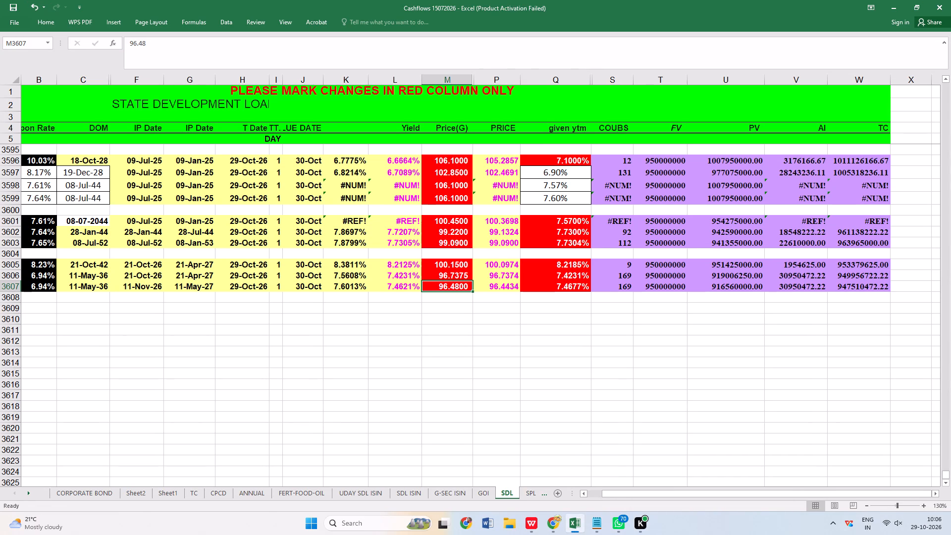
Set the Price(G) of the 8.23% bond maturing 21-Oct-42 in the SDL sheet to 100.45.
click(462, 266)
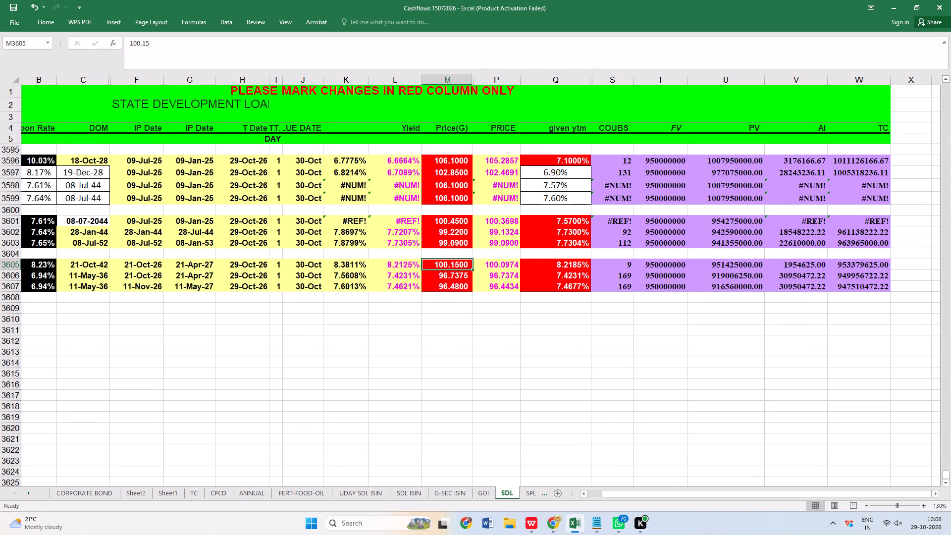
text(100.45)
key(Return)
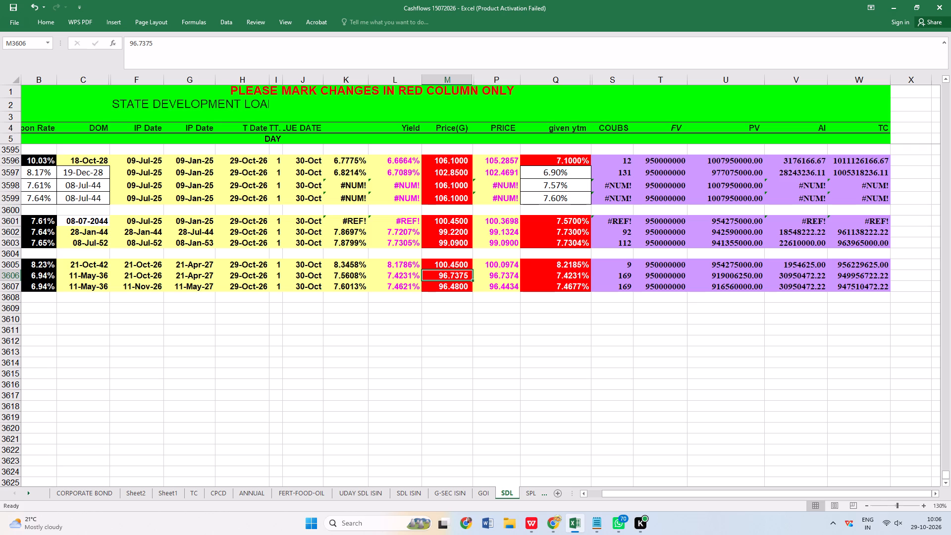
Set the Price(G) of the 8.23% bond maturing 21-Oct-42 in the SDL sheet to 100.47.
click(455, 263)
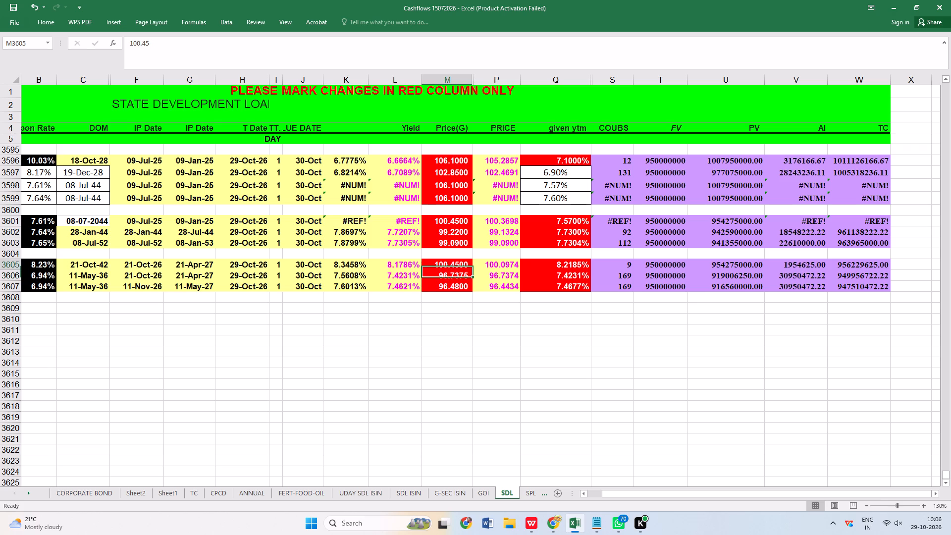
text(100.47)
key(Return)
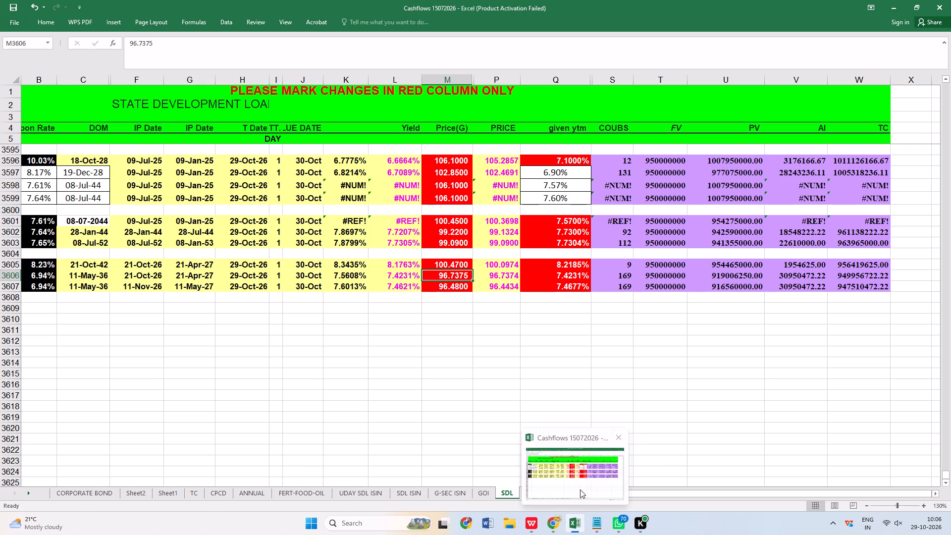
Switch to the Alimco quotation in WPS Office and set the 8.23% Rajasthan SDL 2042 rate to 100.47 and YTM to 8.34%.
click(544, 473)
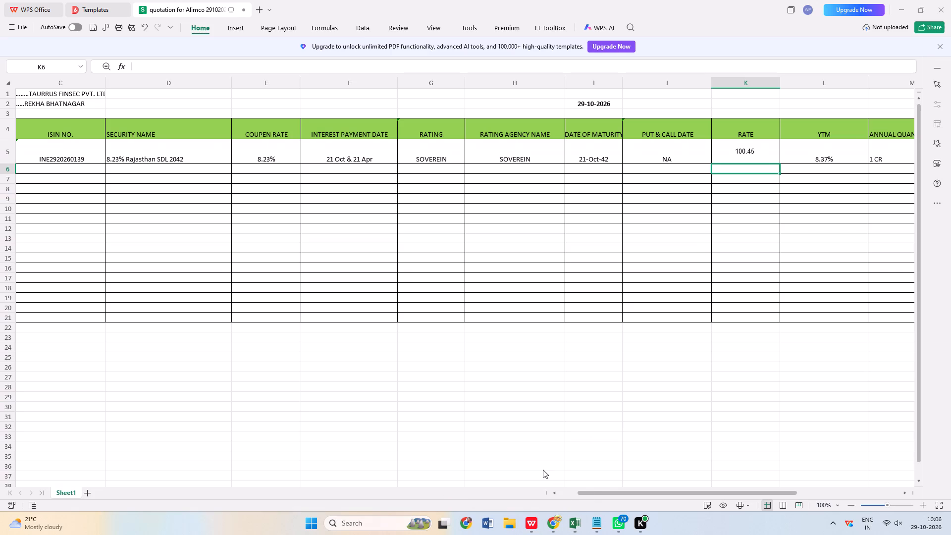
click(753, 144)
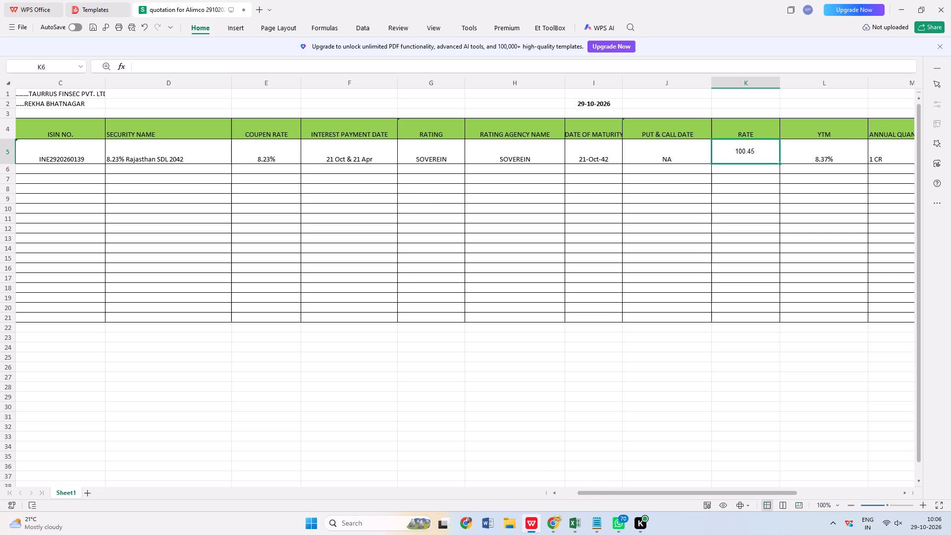
text(100.4)
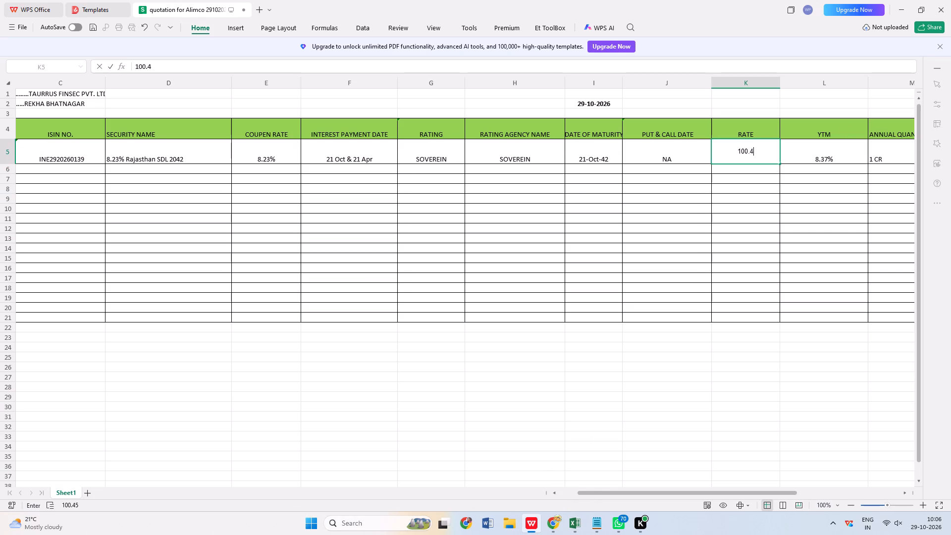
key(7)
key(Return)
click(815, 151)
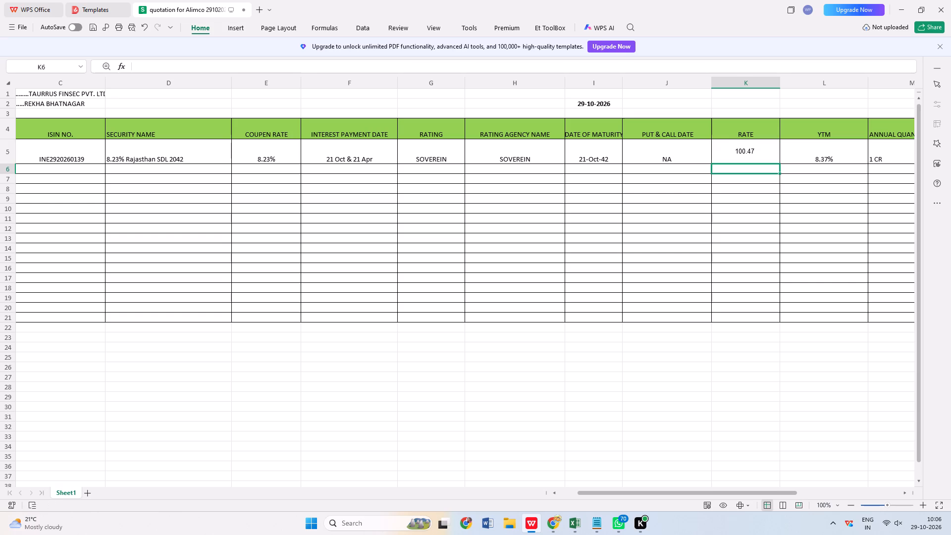
text(8.)
text(34)
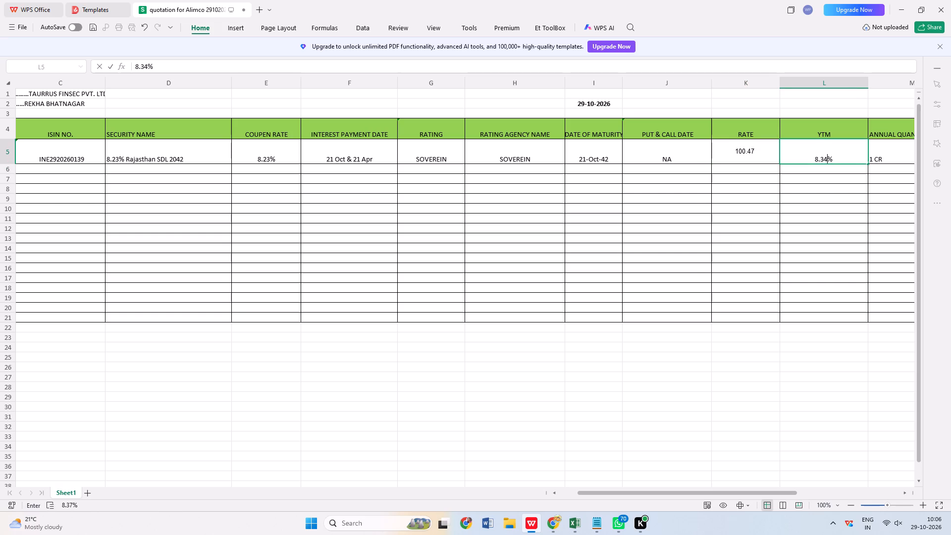
click(700, 303)
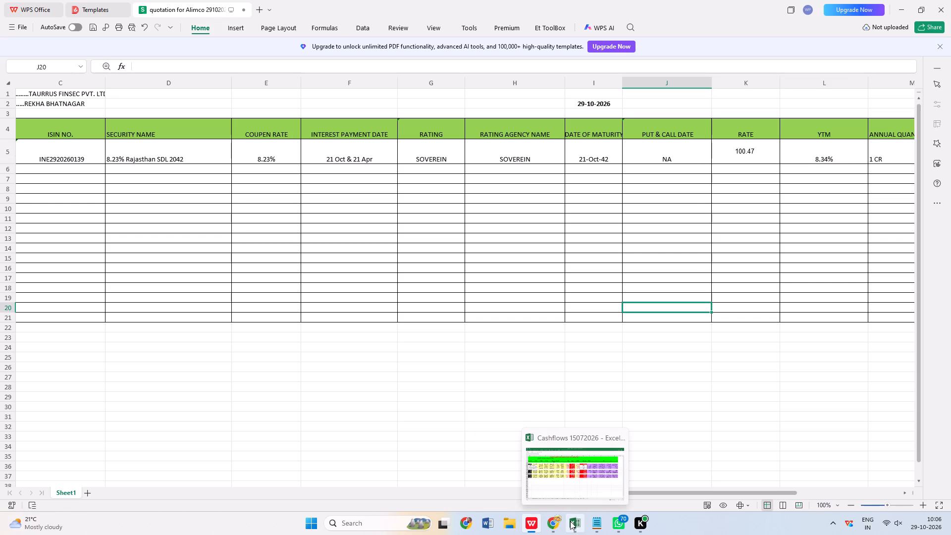
Check the effective yield of the 8.23% bond maturing 21-Oct-42 in the Excel Cashflows workbook, then return to the Alimco quotation.
click(584, 449)
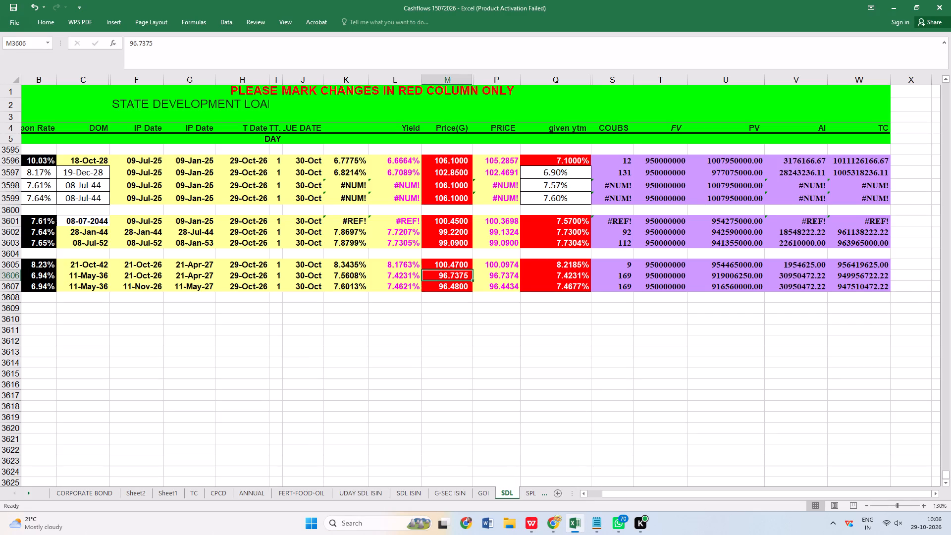
click(359, 262)
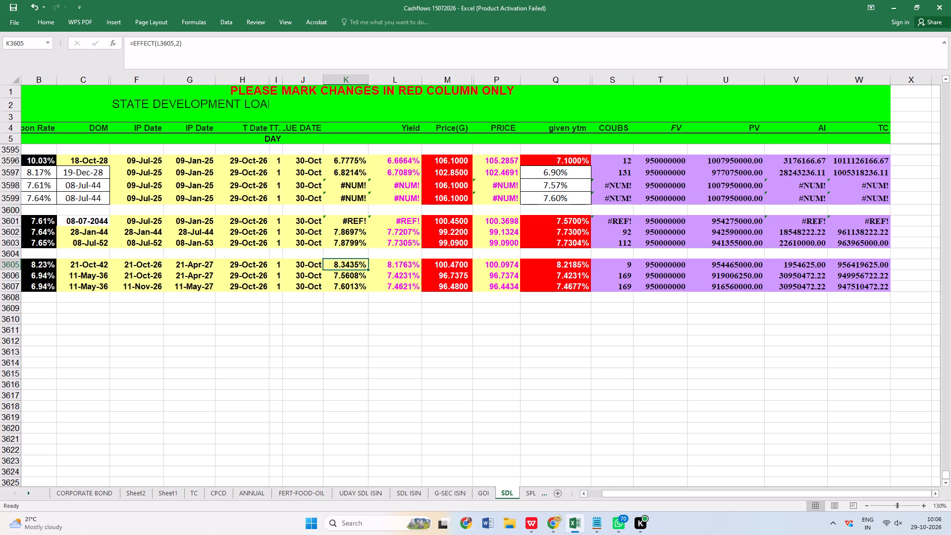
click(576, 521)
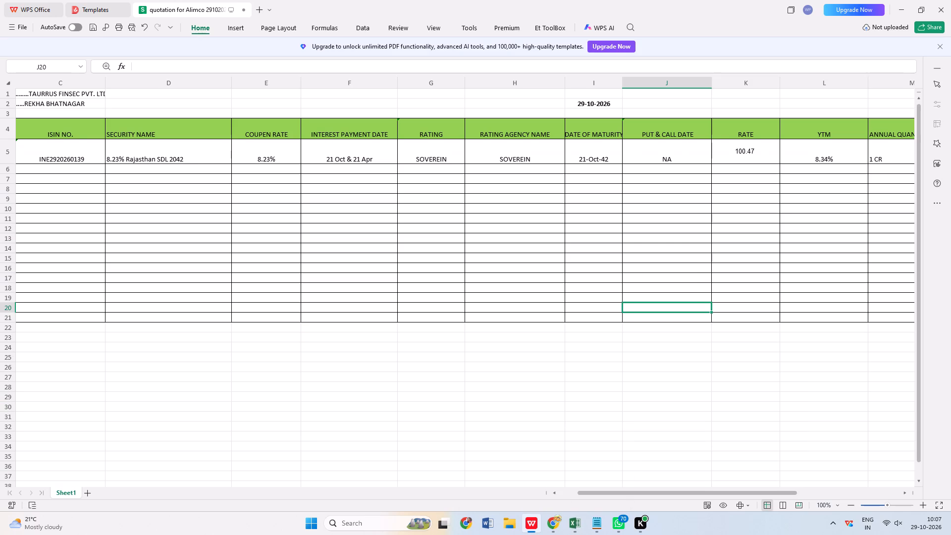
Review the quotation's remaining columns and check the Lot Size entry of the 8.23% Rajasthan SDL 2042 row.
click(905, 492)
click(905, 492)
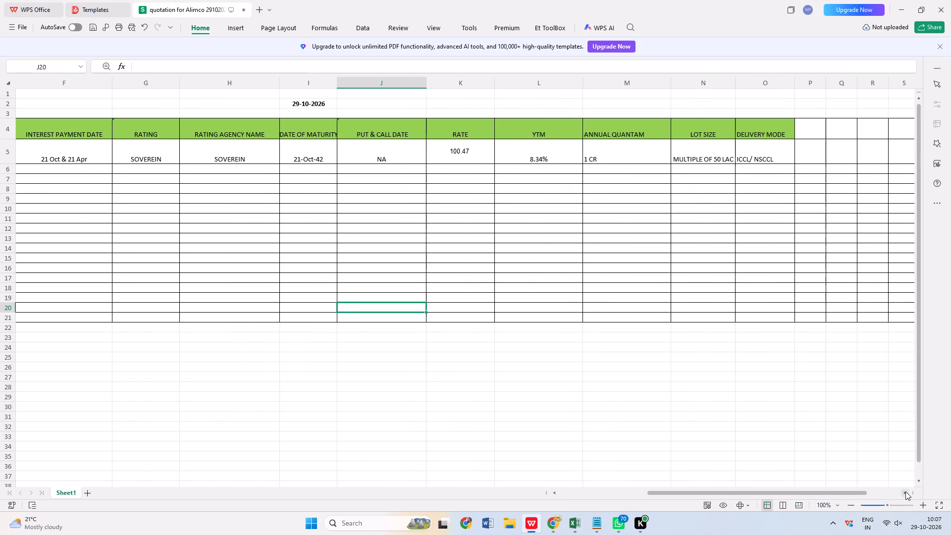
click(699, 153)
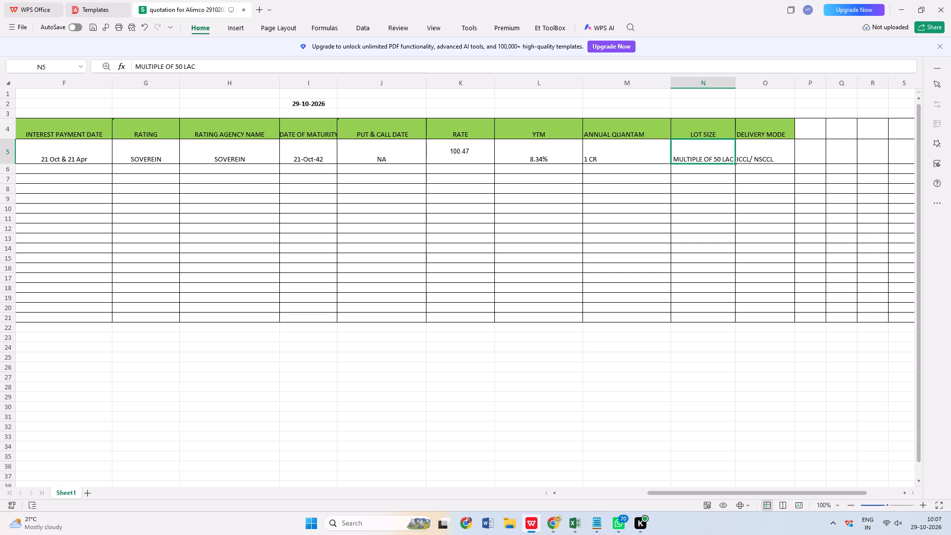
key(Return)
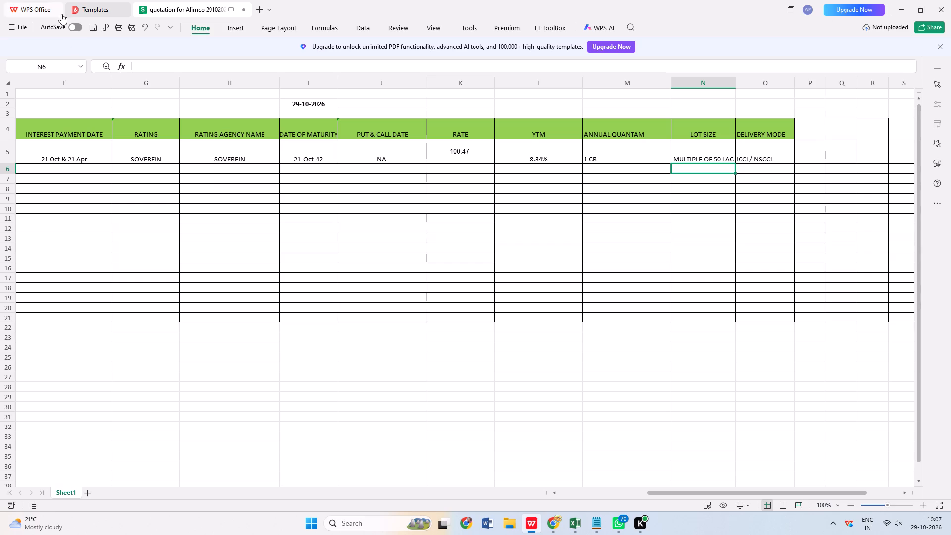
Save the Alimco quotation workbook.
click(17, 23)
click(28, 90)
Narrow the Security Name column in the Alimco quotation so that it fits the bond name more closely.
drag(657, 492, 559, 493)
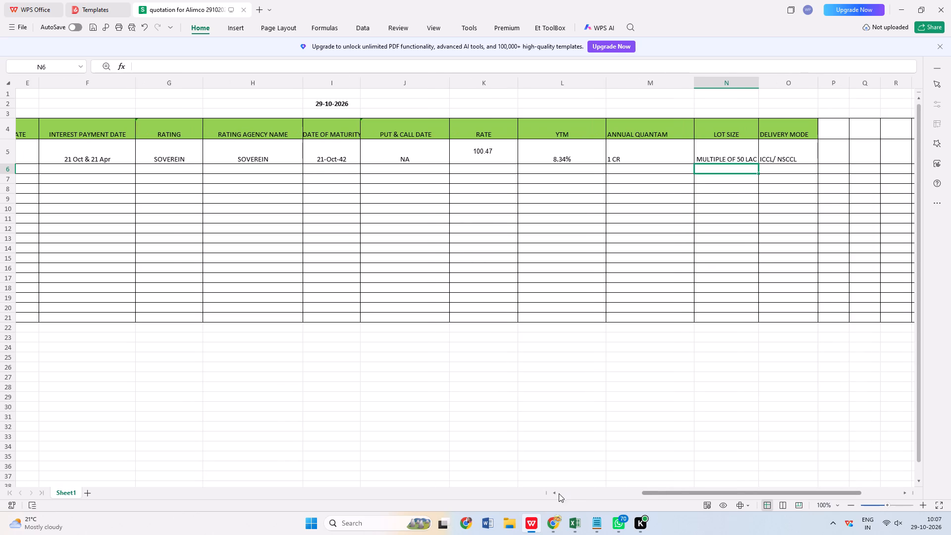
drag(559, 493, 558, 492)
triple_click(558, 492)
triple_click(558, 491)
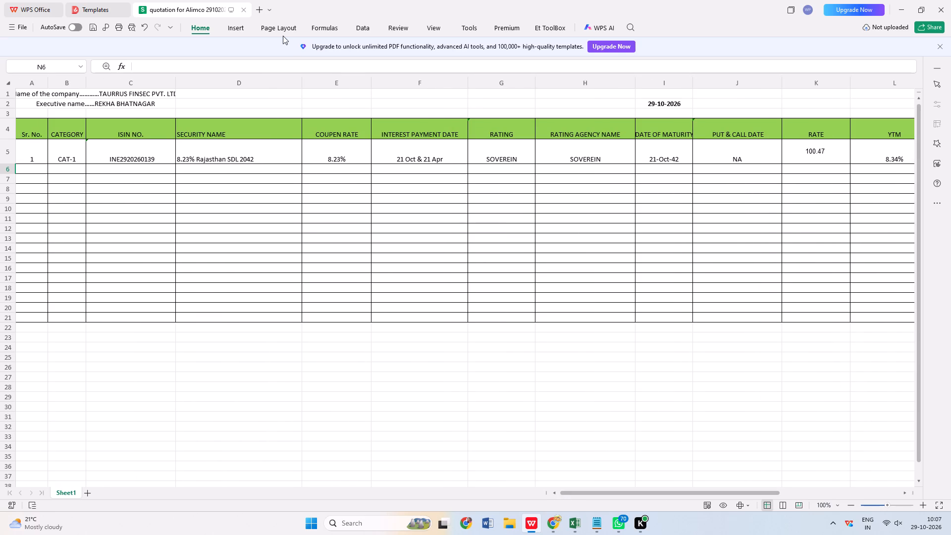
drag(302, 86, 264, 86)
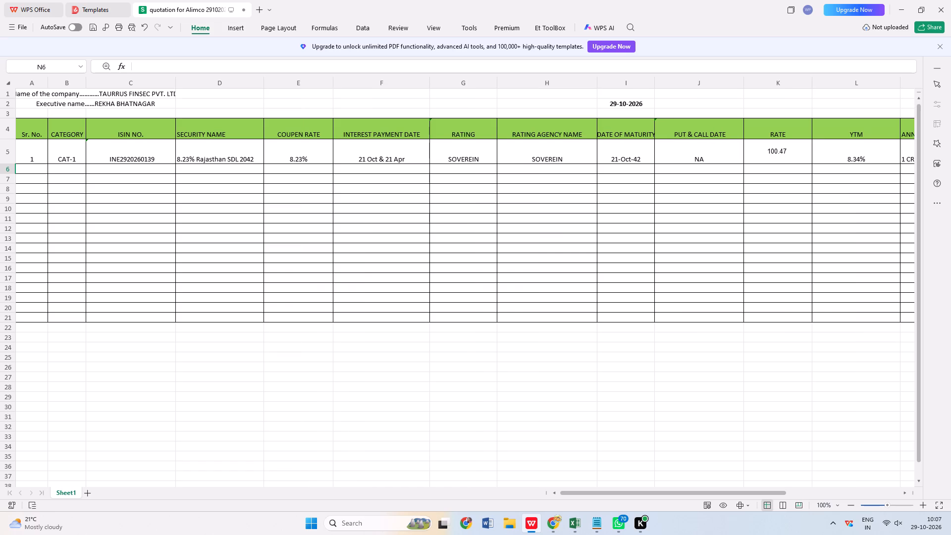
scroll(179, 231, up, 4)
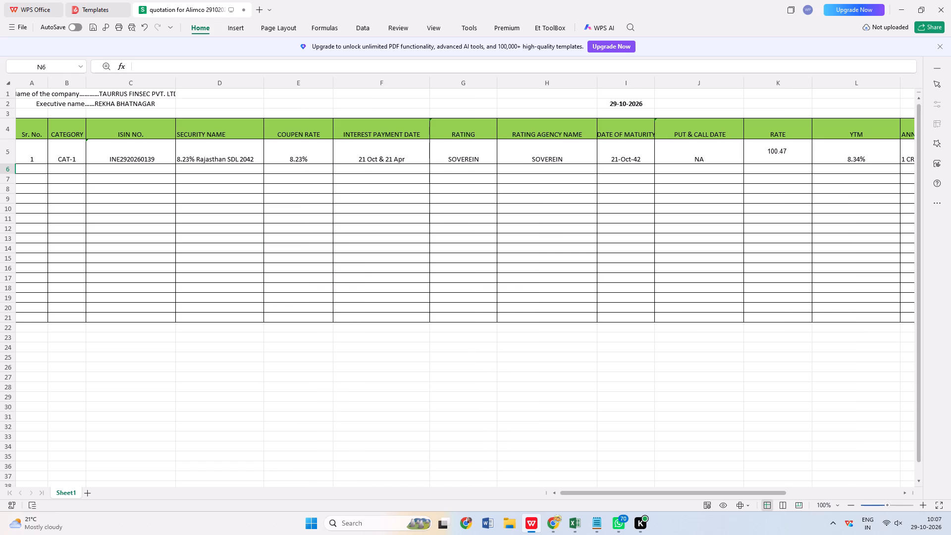
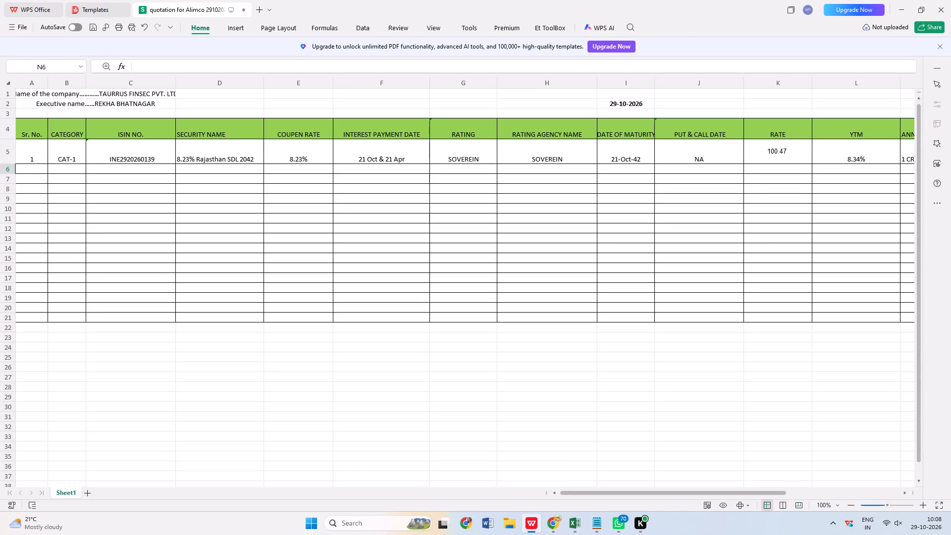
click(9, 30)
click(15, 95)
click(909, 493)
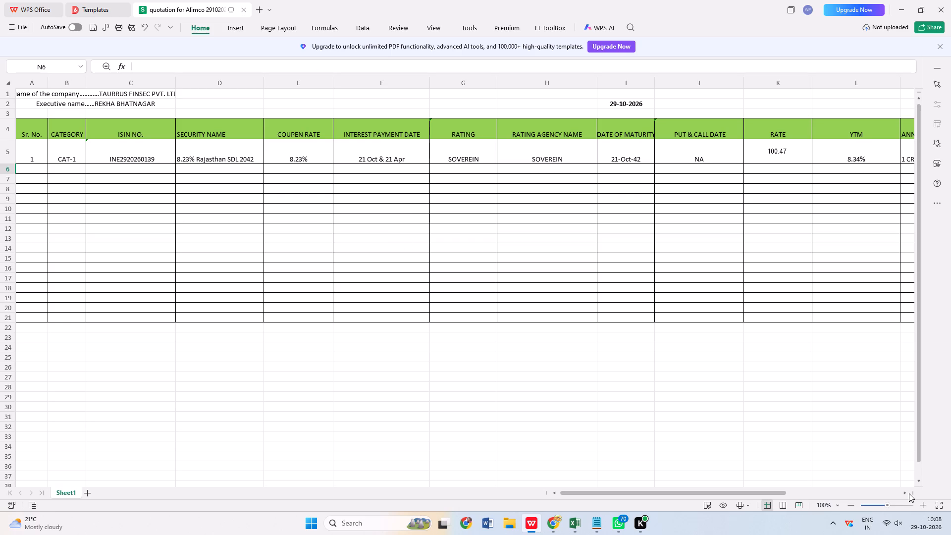
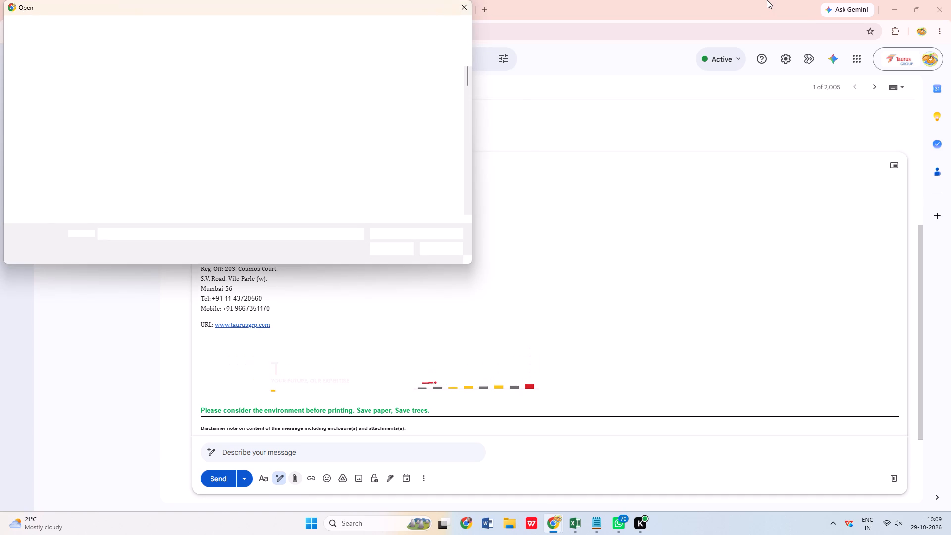
click(42, 96)
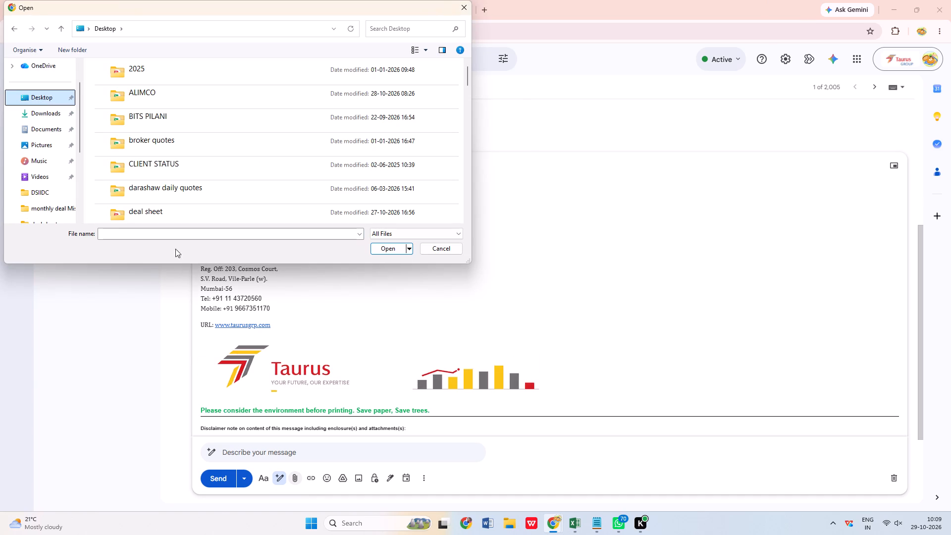
click(156, 233)
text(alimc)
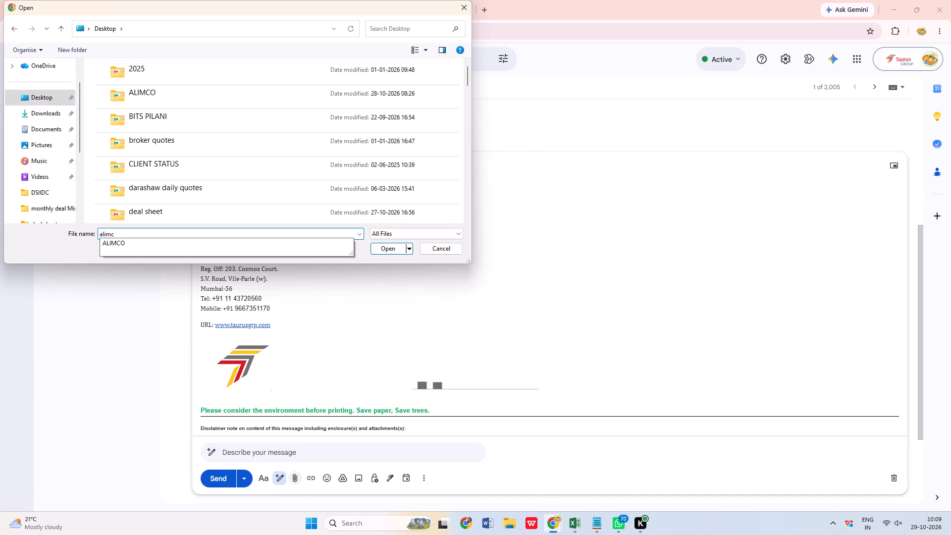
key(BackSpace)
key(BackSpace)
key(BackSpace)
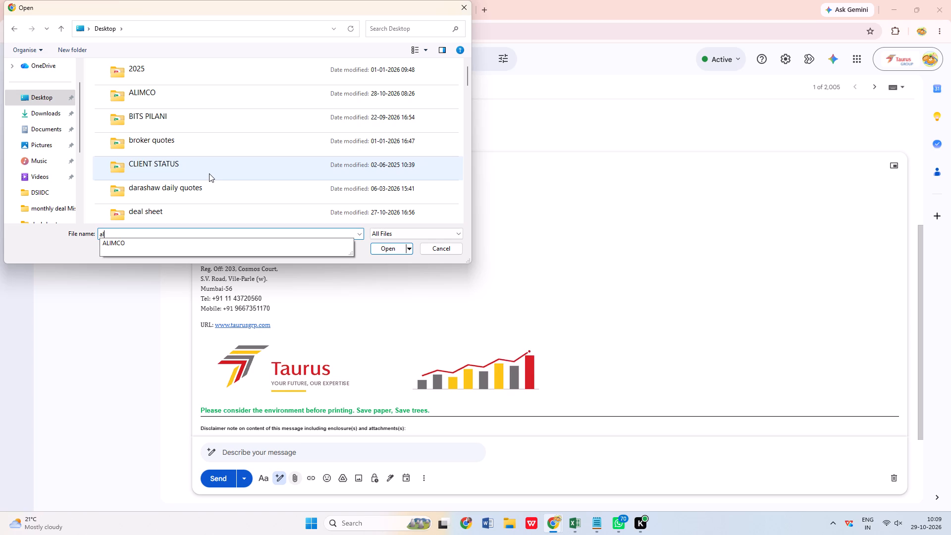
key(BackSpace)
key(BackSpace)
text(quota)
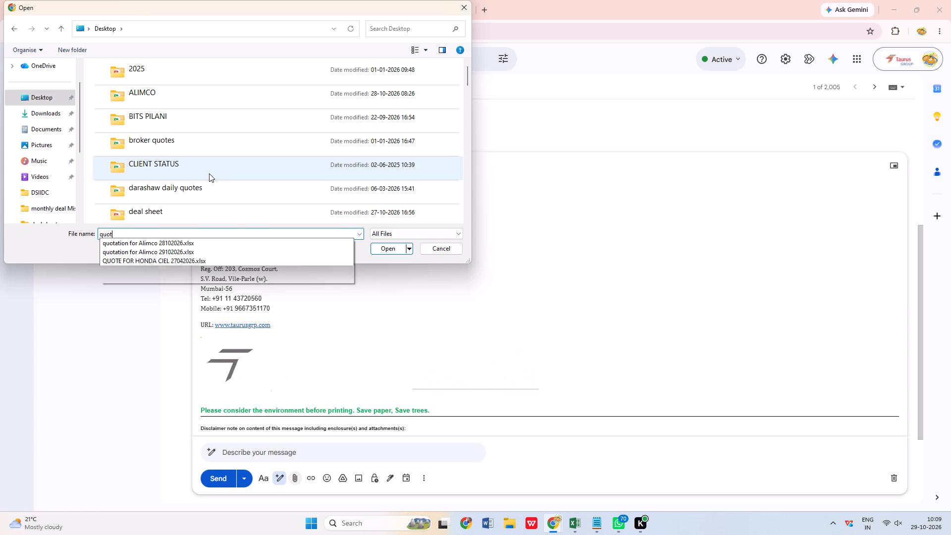
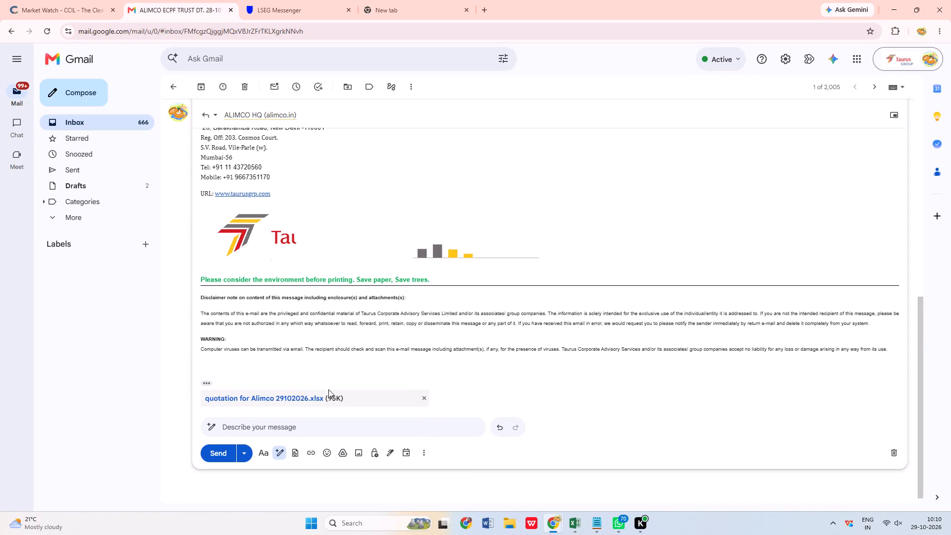
Open the attached quotation for Alimco 29102026.xlsx from the reply draft in WPS Office, check its columns through Delivery Mode, and close it.
click(292, 396)
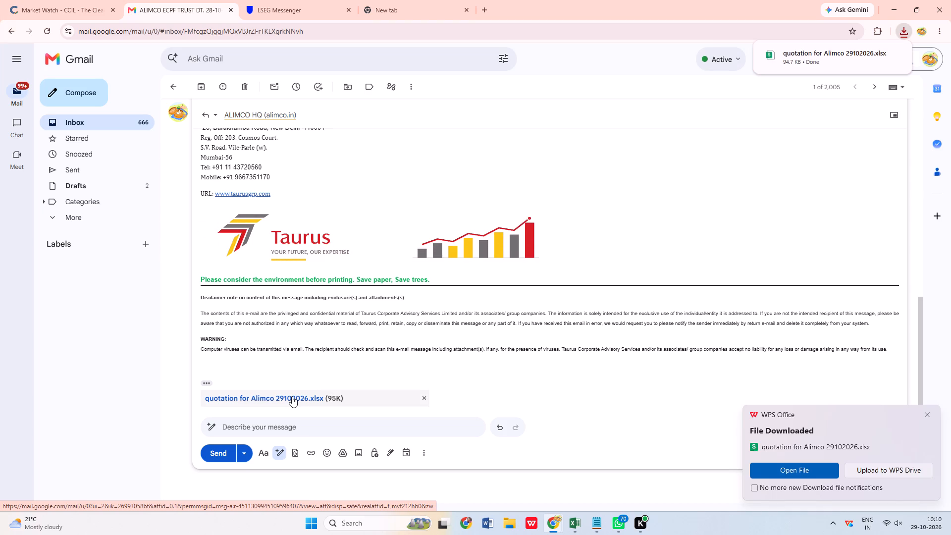
click(801, 467)
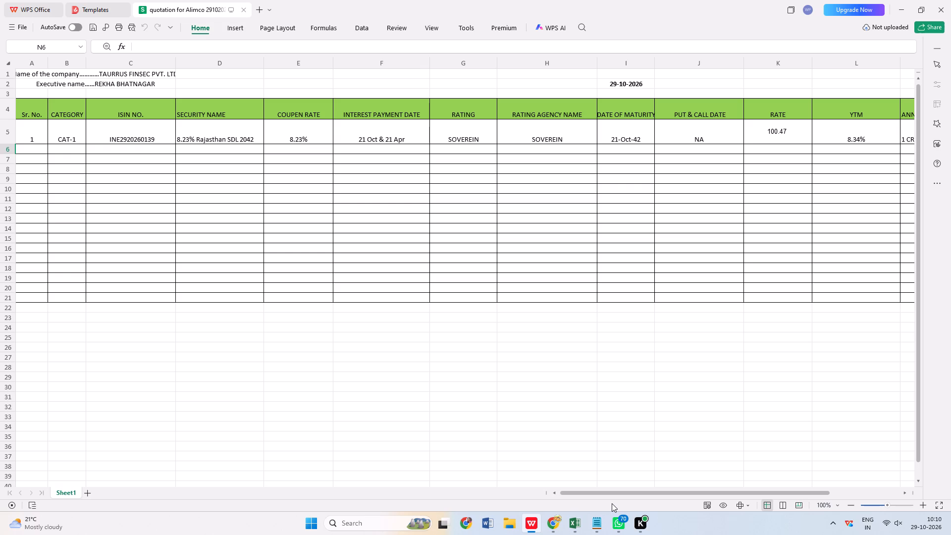
drag(612, 491, 694, 491)
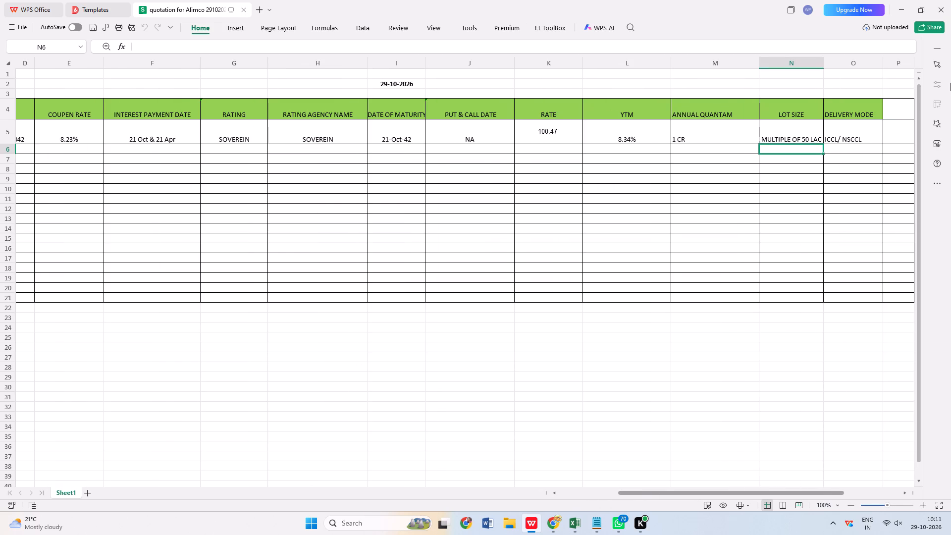
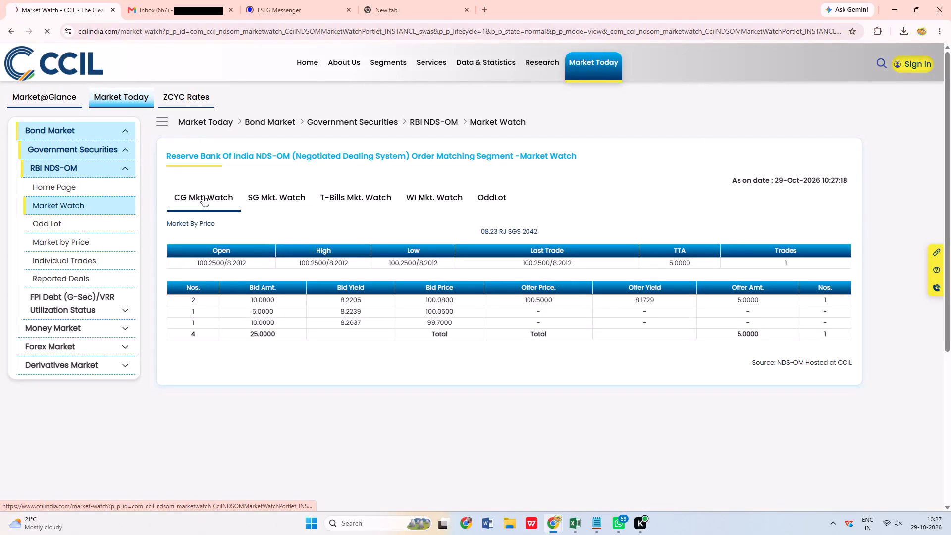
Return to the State Government market watch on the CCIL NDS-OM page in Chrome to view the state bond quotes.
click(283, 198)
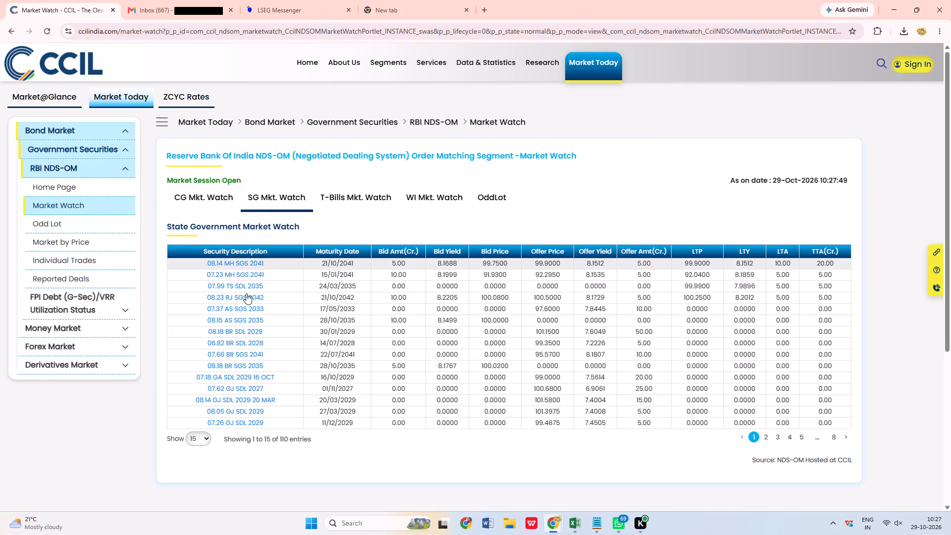
Show 25 entries per page in the State Government Market Watch and examine the bond quotes across all five pages.
click(206, 438)
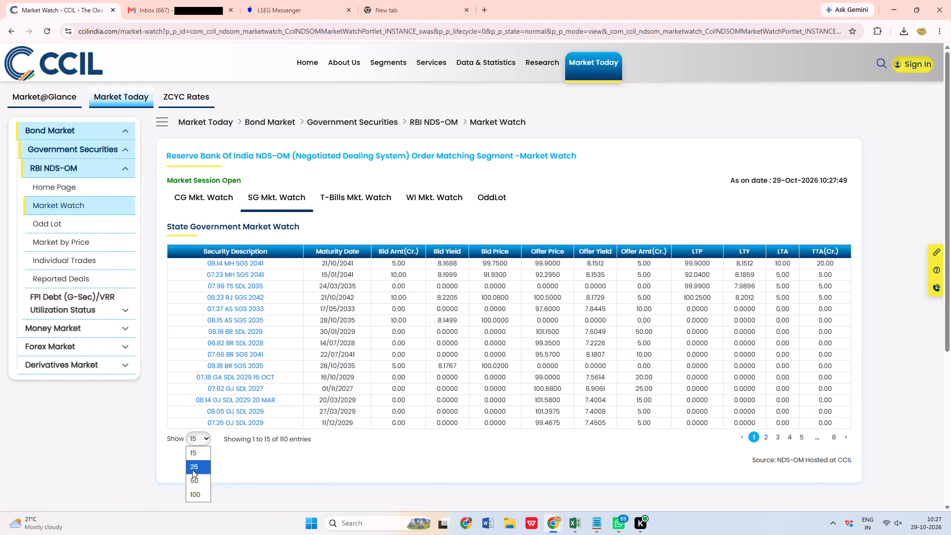
click(192, 470)
scroll(678, 401, down, 5)
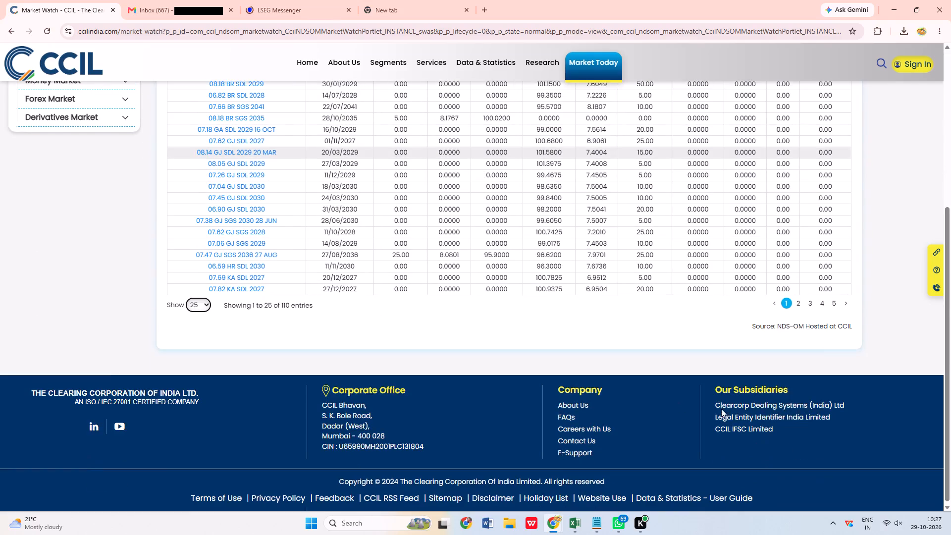
click(799, 306)
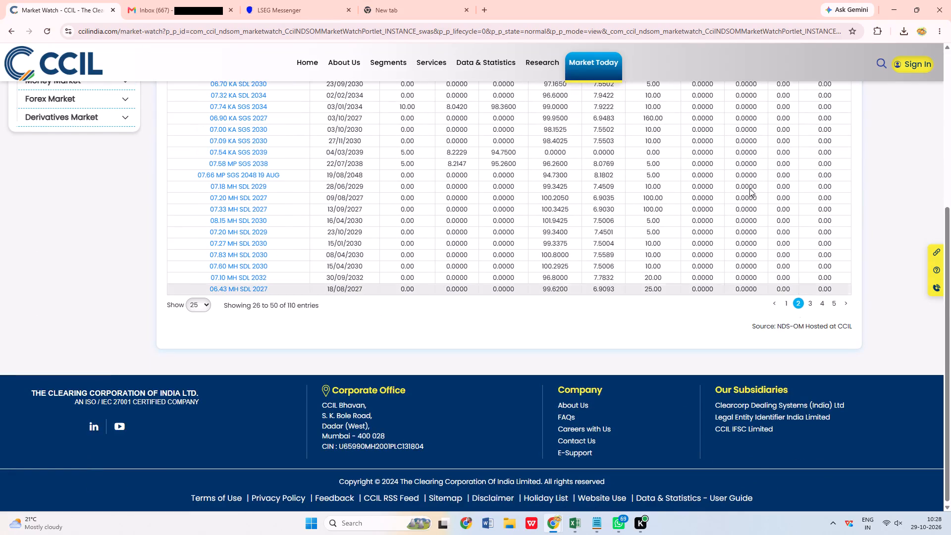
scroll(368, 250, up, 3)
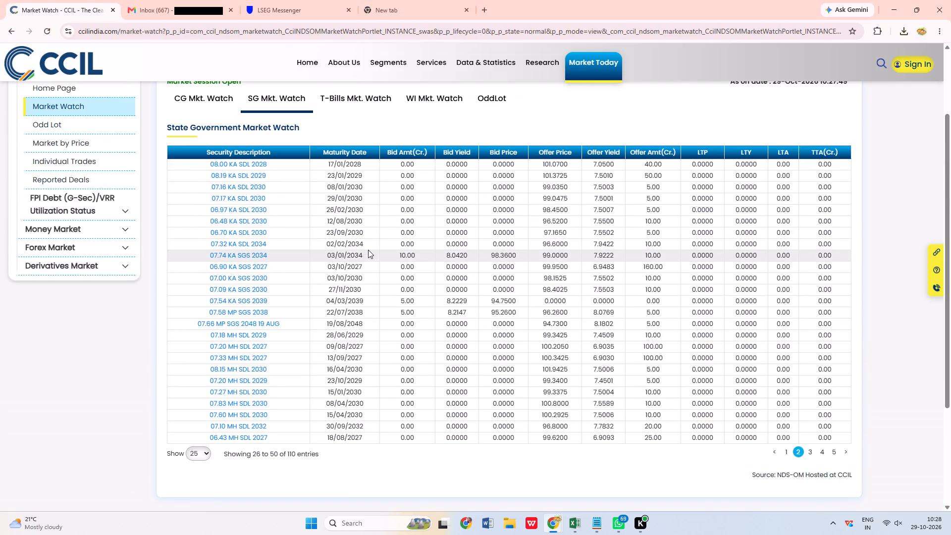
scroll(368, 250, down, 1)
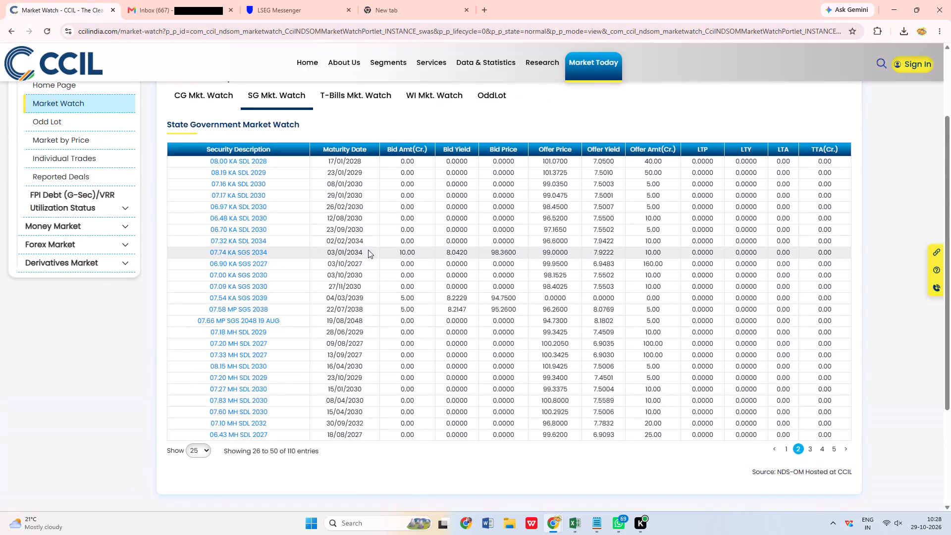
scroll(368, 250, down, 1)
click(811, 352)
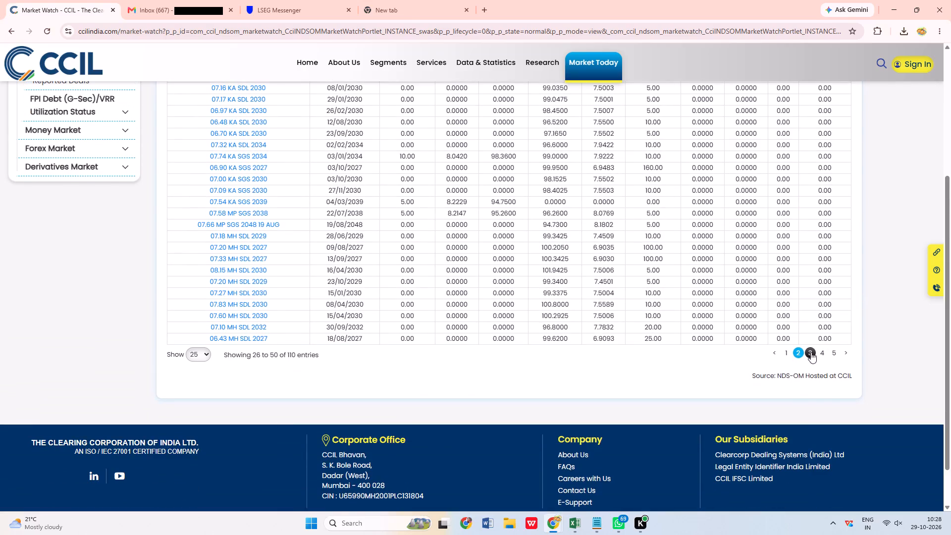
scroll(323, 232, up, 2)
scroll(323, 232, down, 1)
scroll(323, 232, up, 2)
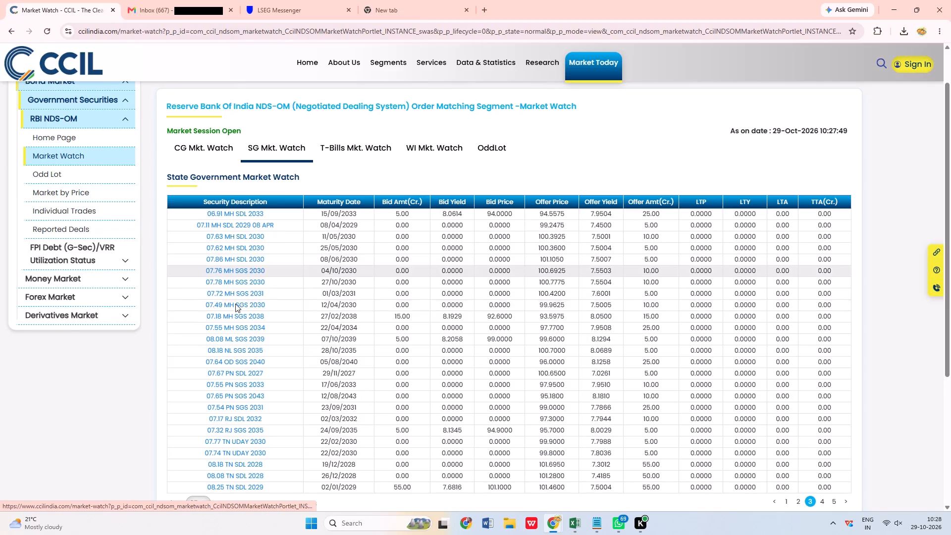
scroll(230, 363, down, 1)
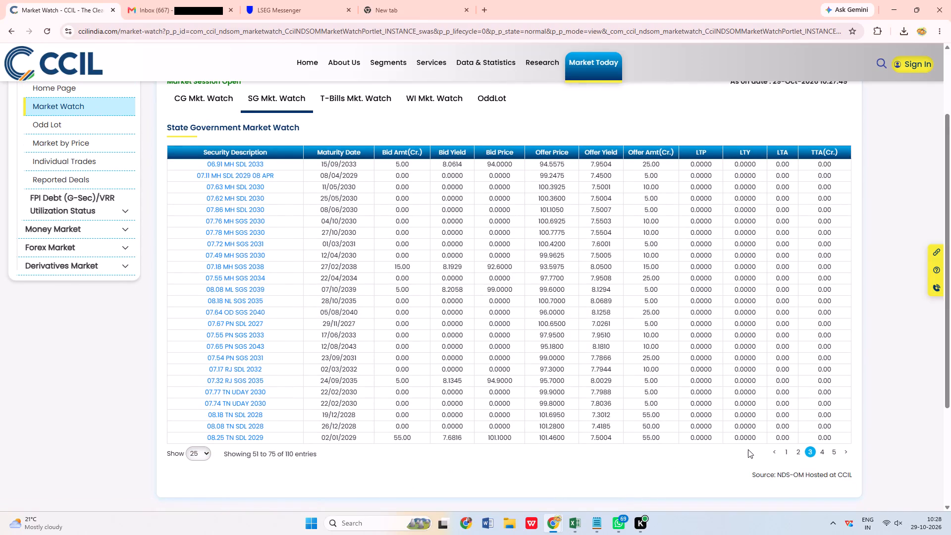
click(823, 450)
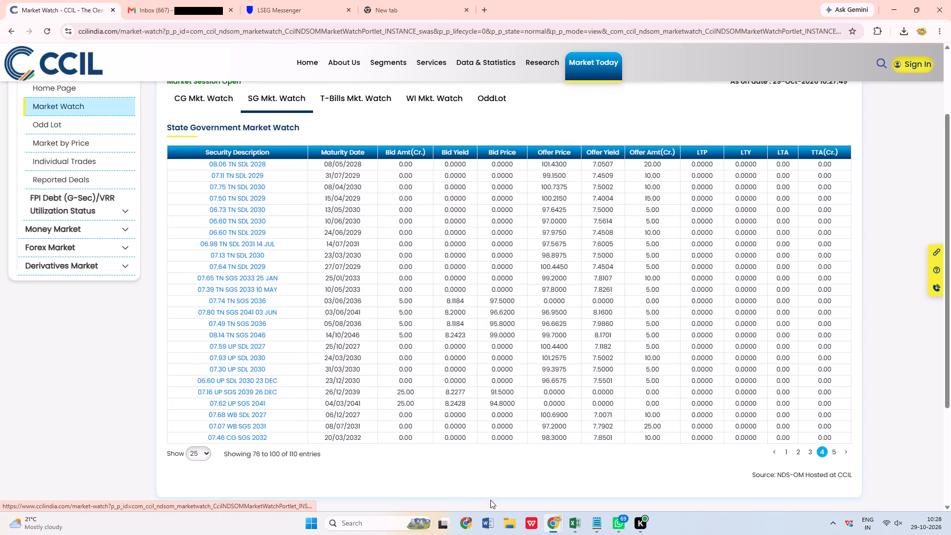
click(834, 454)
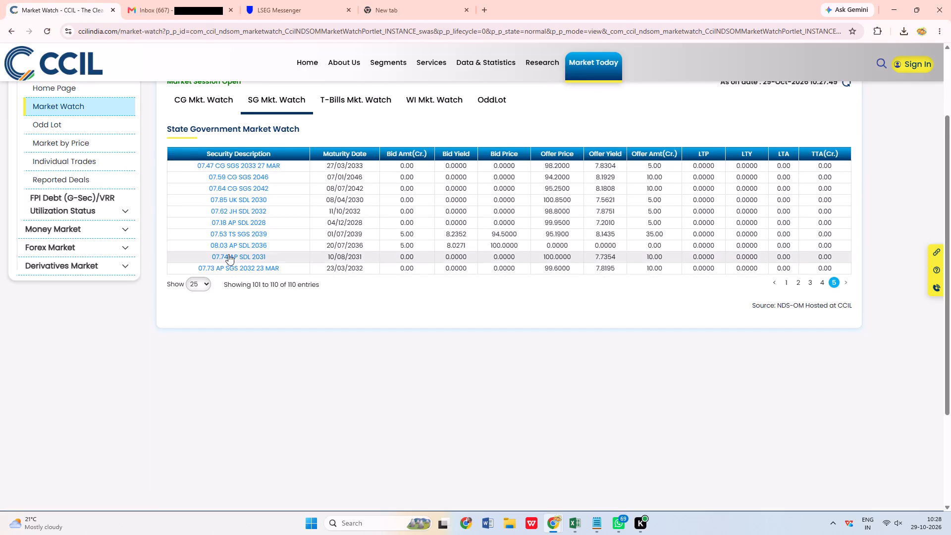
click(787, 283)
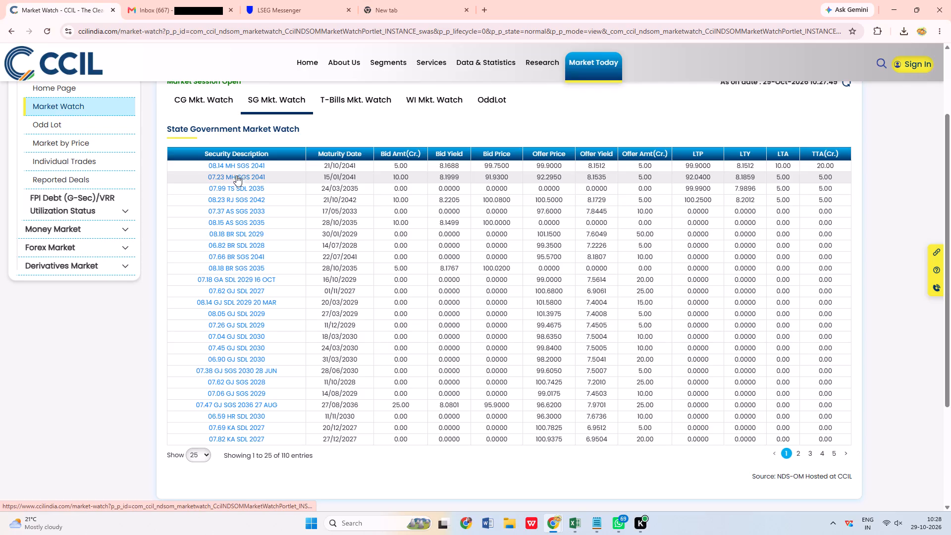
Open the market-by-price details of the 08.23 RJ SGS 2042 bond.
click(234, 197)
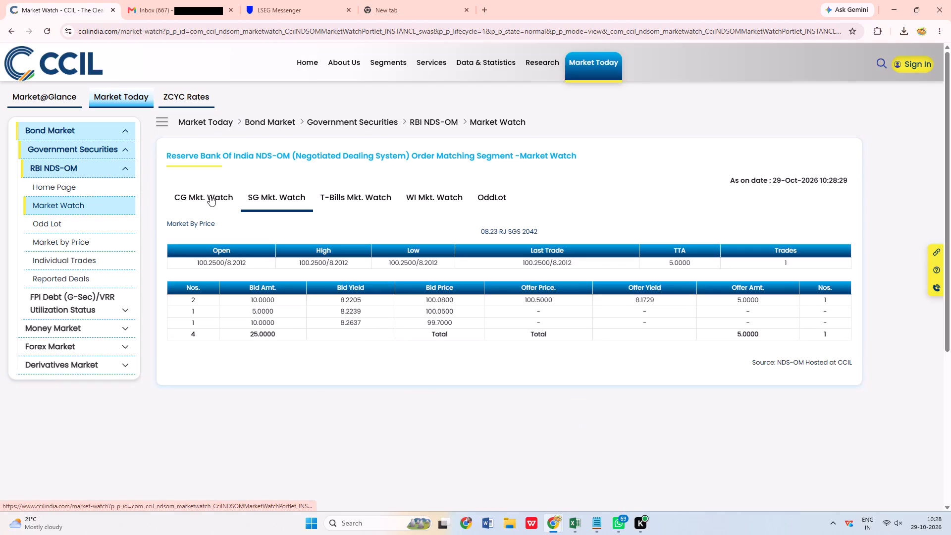
Return to the Central Government Market Watch, show 25 entries per page and examine the quotes through page 3.
click(11, 31)
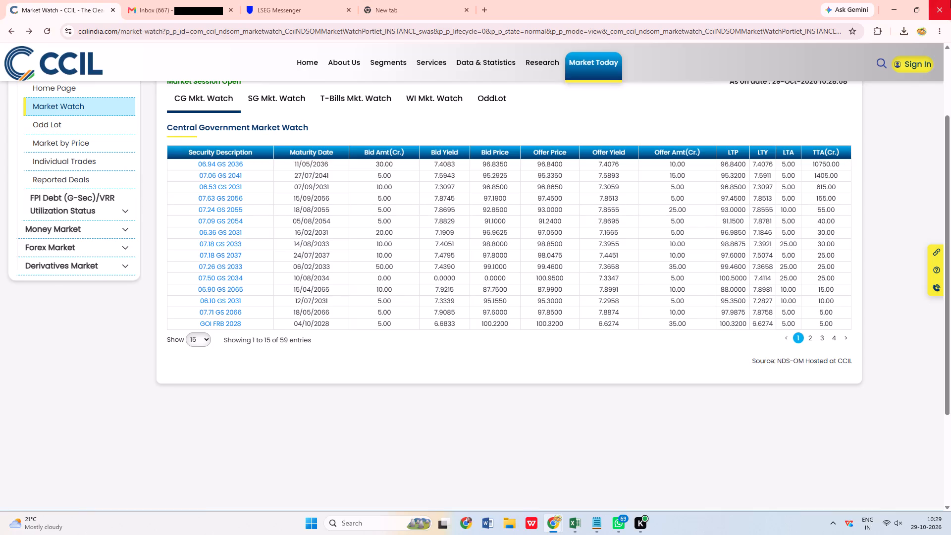
click(207, 338)
click(206, 364)
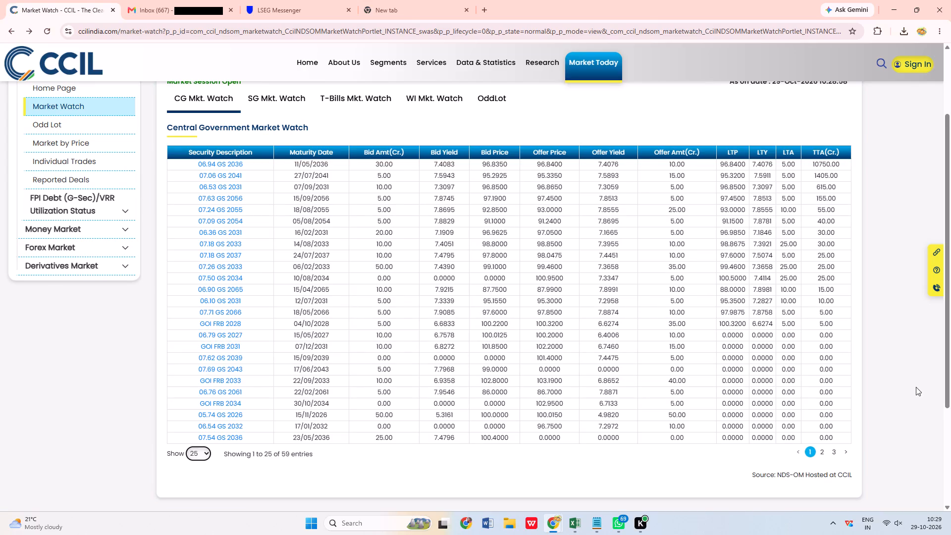
click(821, 451)
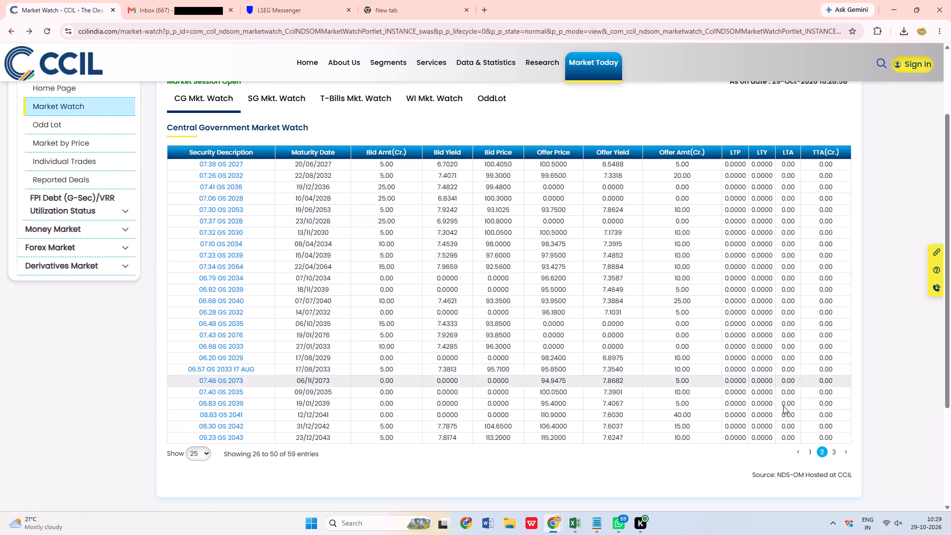
click(833, 452)
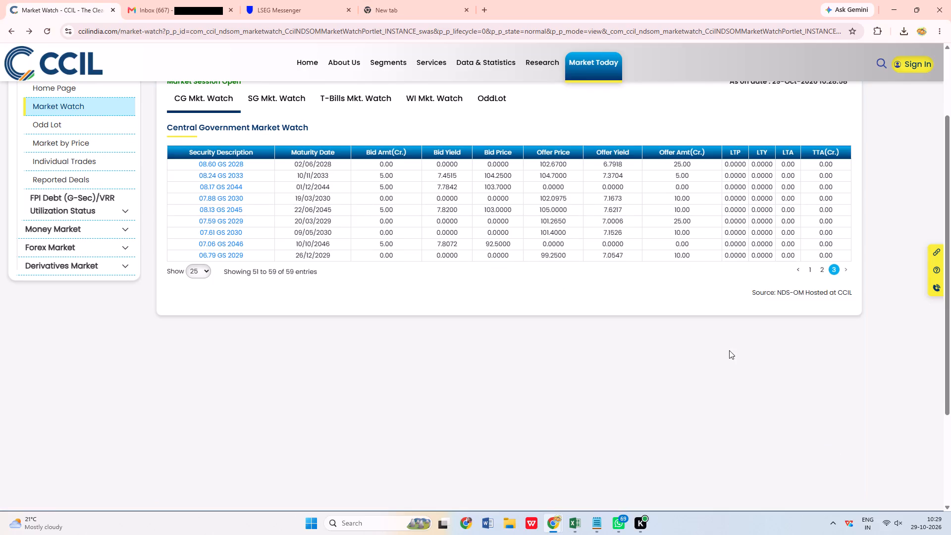
click(208, 271)
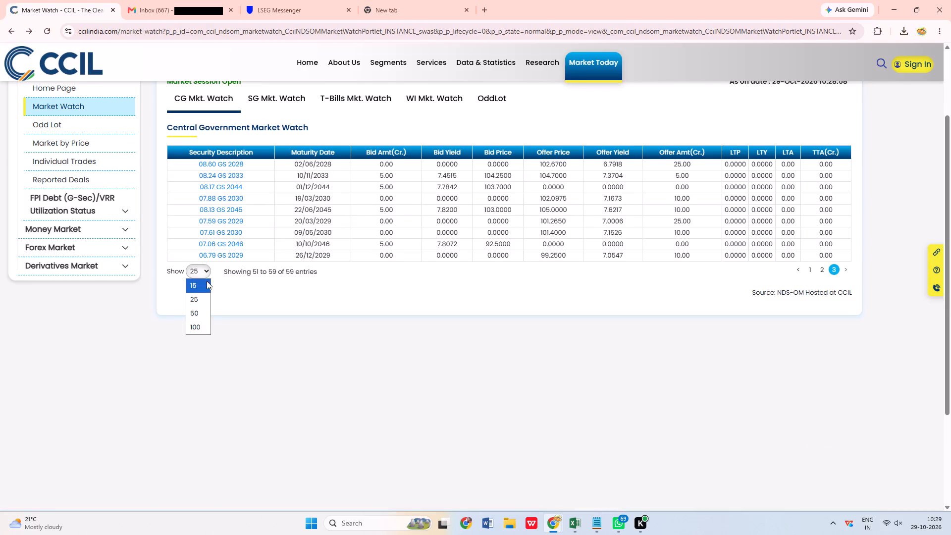
click(206, 272)
click(210, 270)
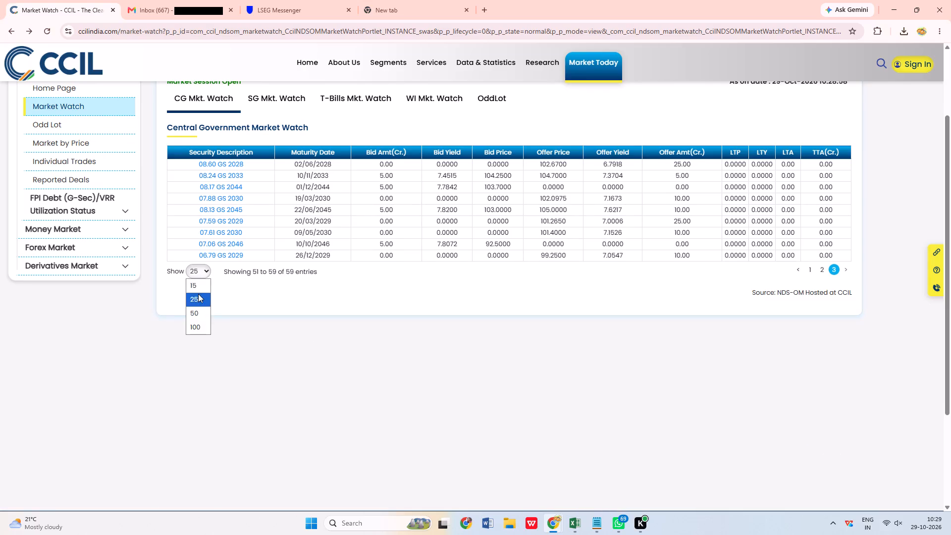
click(198, 301)
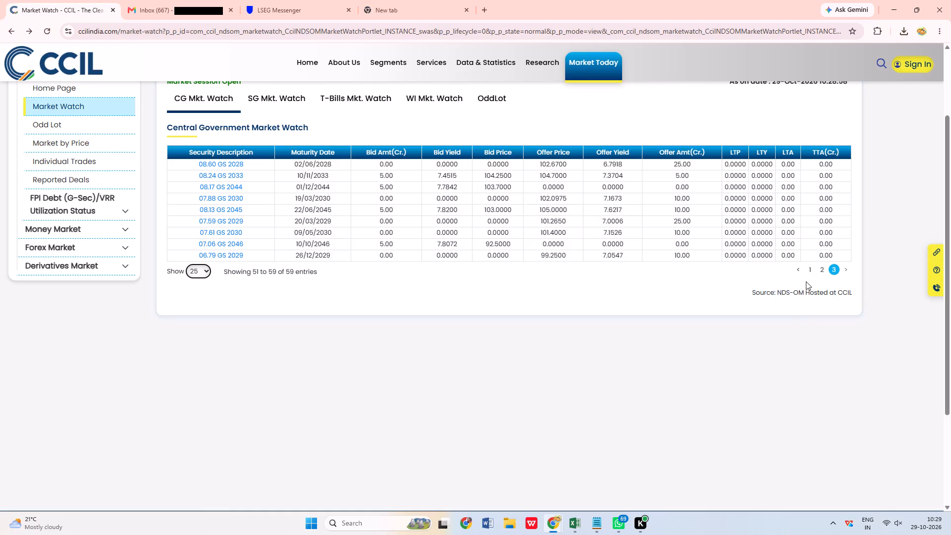
Re-examine the Central Government bond quotes from page 1 through page 3, ending back on page 1.
click(809, 270)
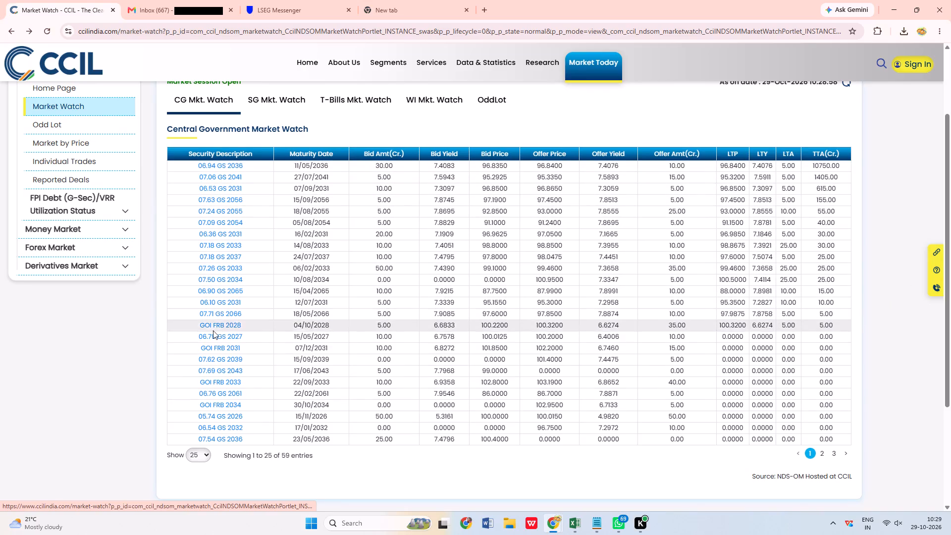
scroll(246, 391, down, 1)
scroll(246, 391, up, 1)
scroll(246, 391, down, 1)
click(821, 408)
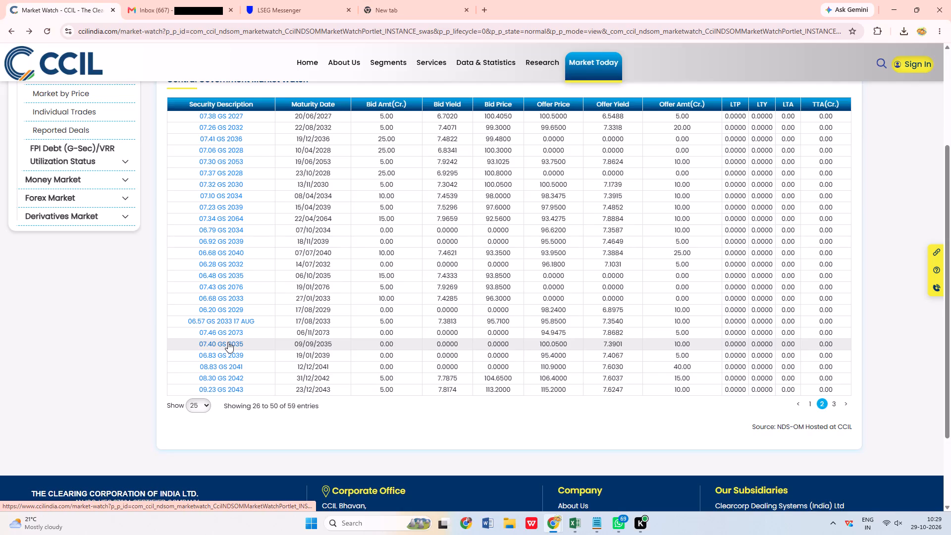
click(835, 405)
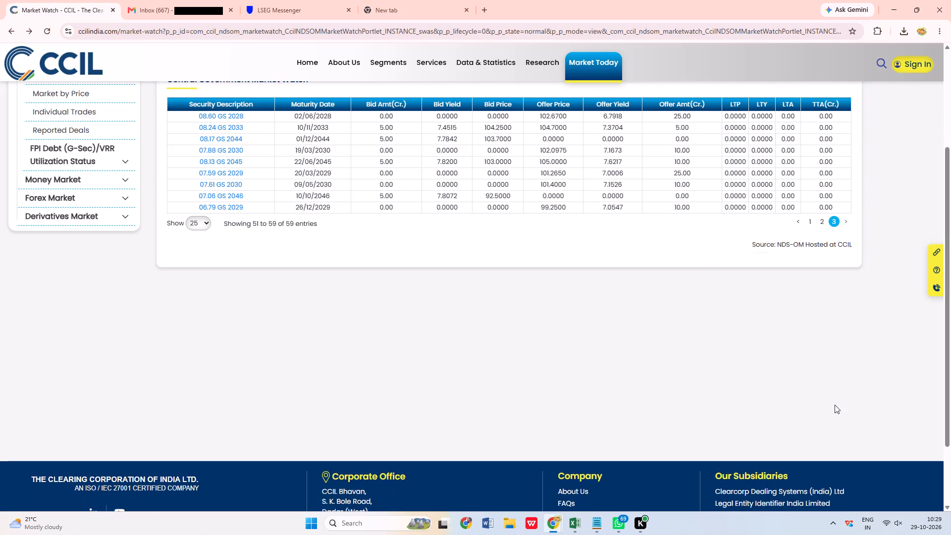
click(809, 222)
scroll(349, 263, up, 3)
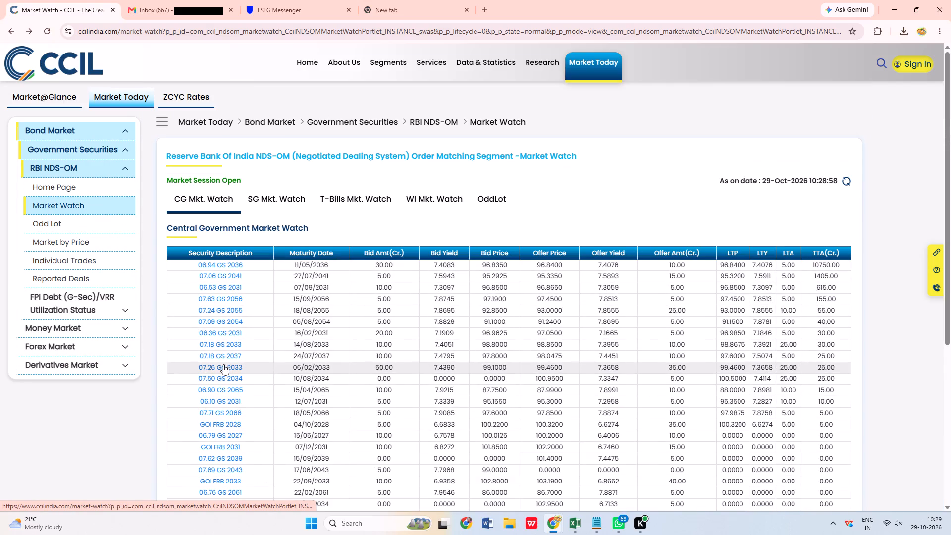
scroll(223, 364, down, 1)
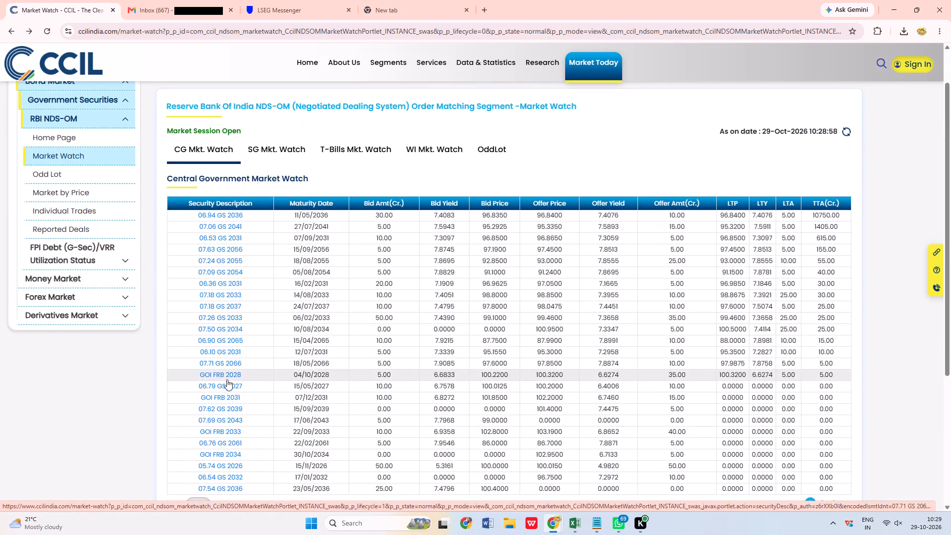
scroll(228, 380, down, 2)
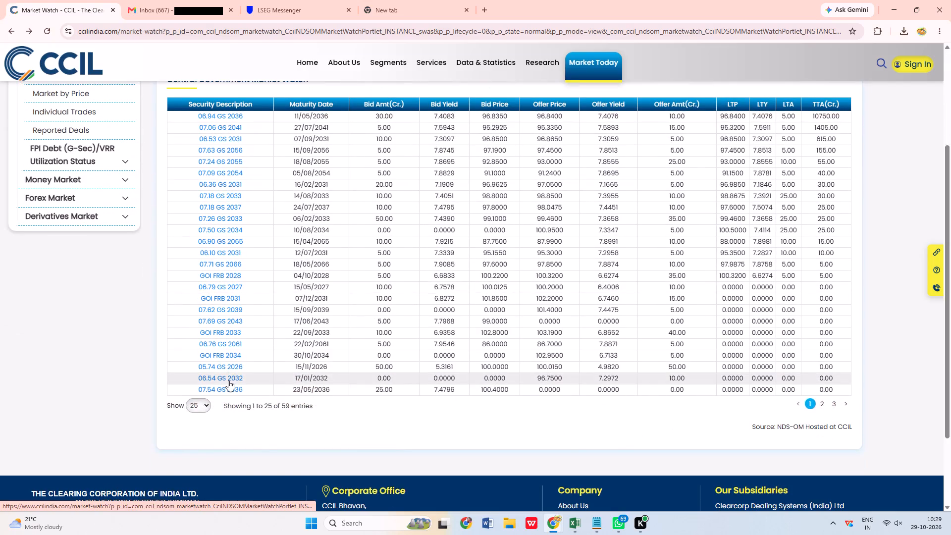
scroll(284, 242, up, 4)
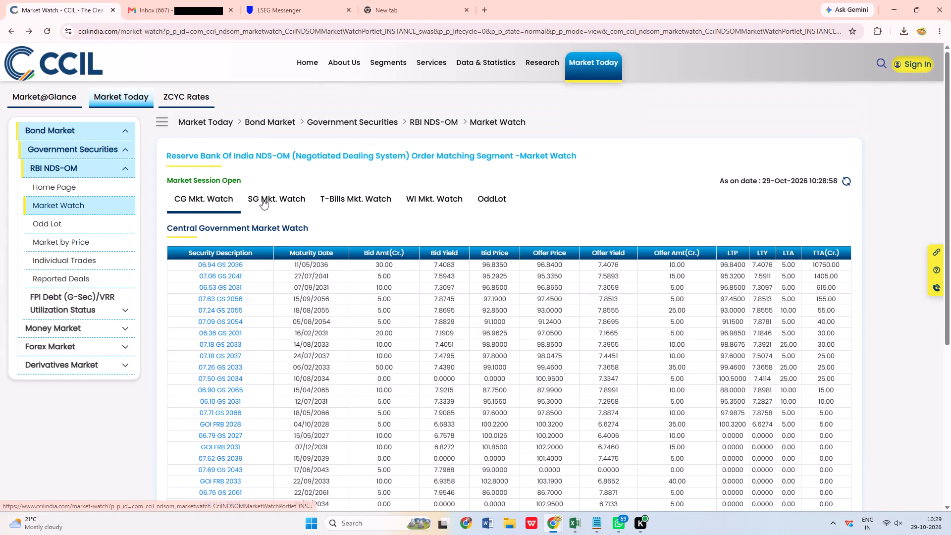
Switch to the State Government Market Watch and reopen the market-by-price details of 08.23 RJ SGS 2042.
click(263, 199)
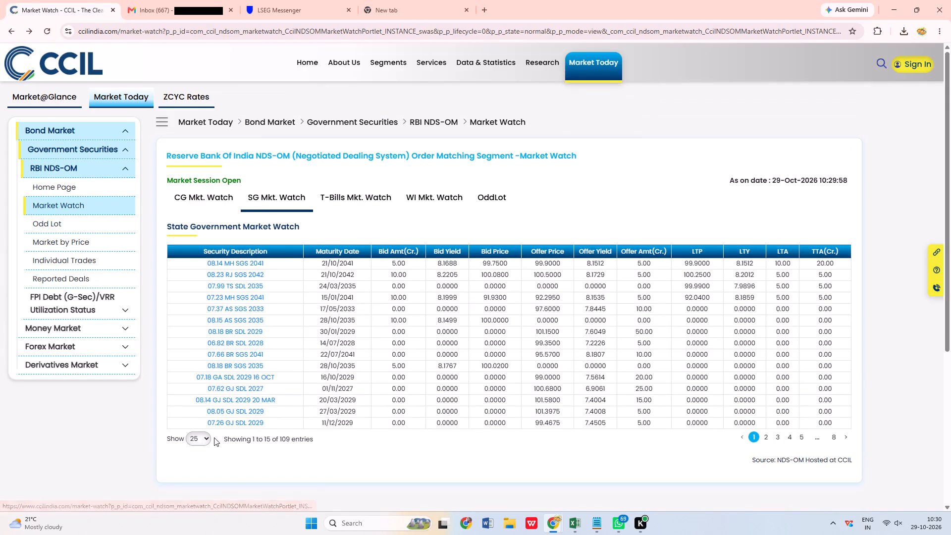
click(233, 273)
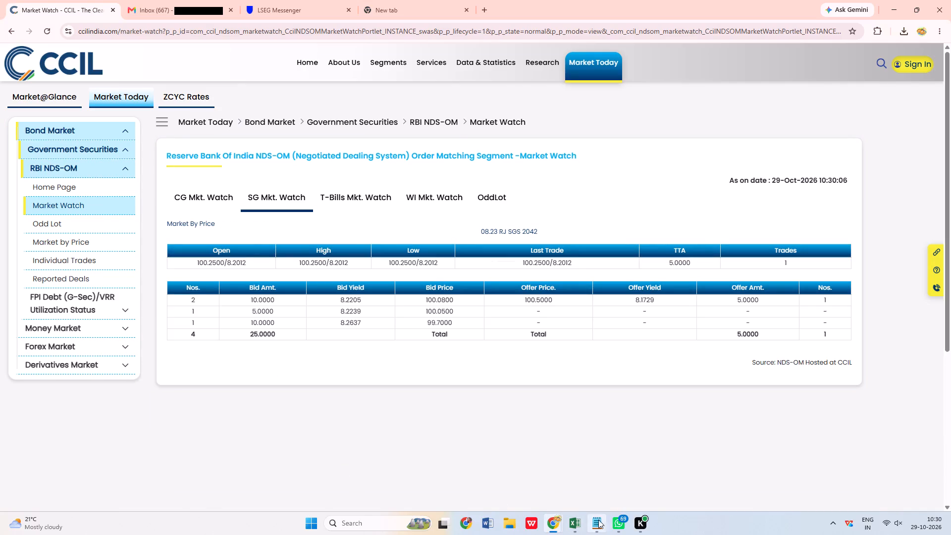
Switch to the Cashflows workbook in Excel and copy row 3607 of the SDL sheet into row 3609.
click(571, 525)
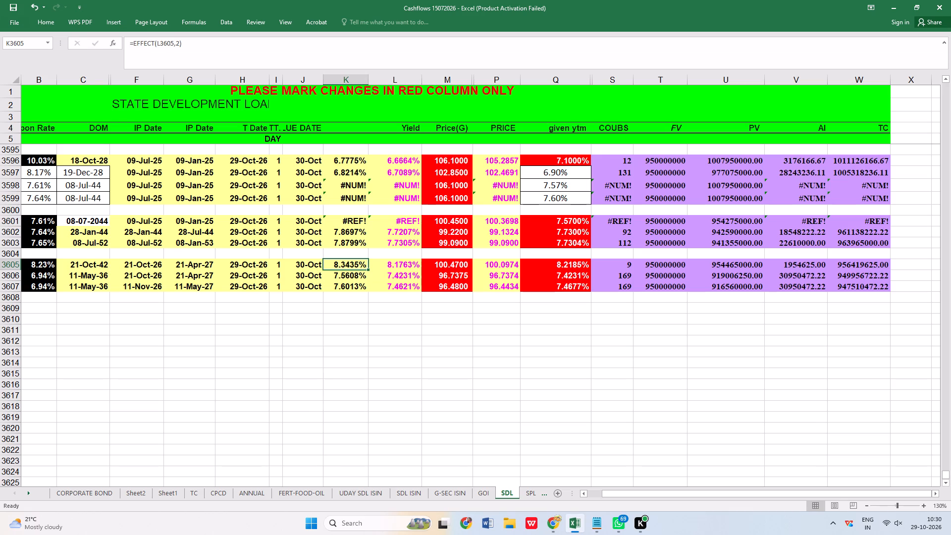
click(12, 286)
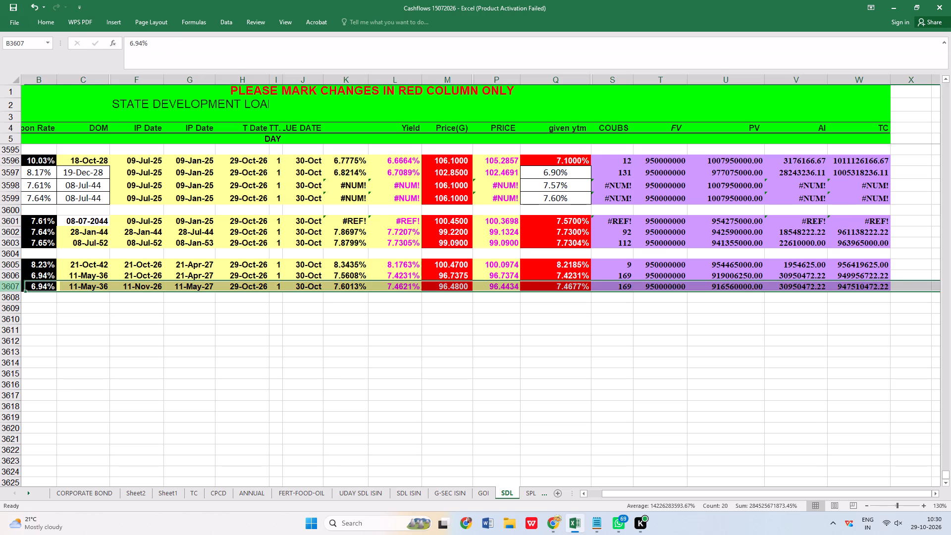
key(ctrl+c)
click(18, 307)
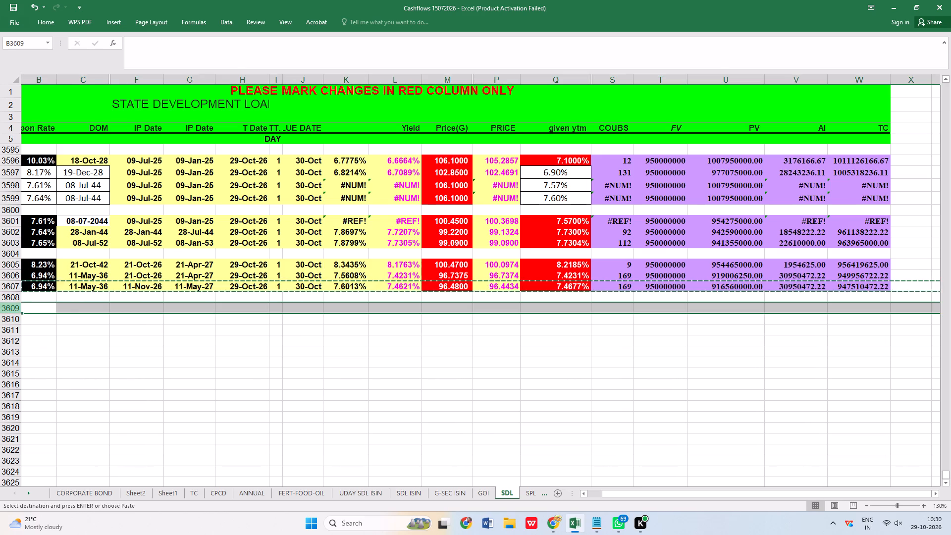
key(ctrl+v)
Set row 3609's coupon rate to 8.23% and its DOM date to 21/10/2042.
click(39, 309)
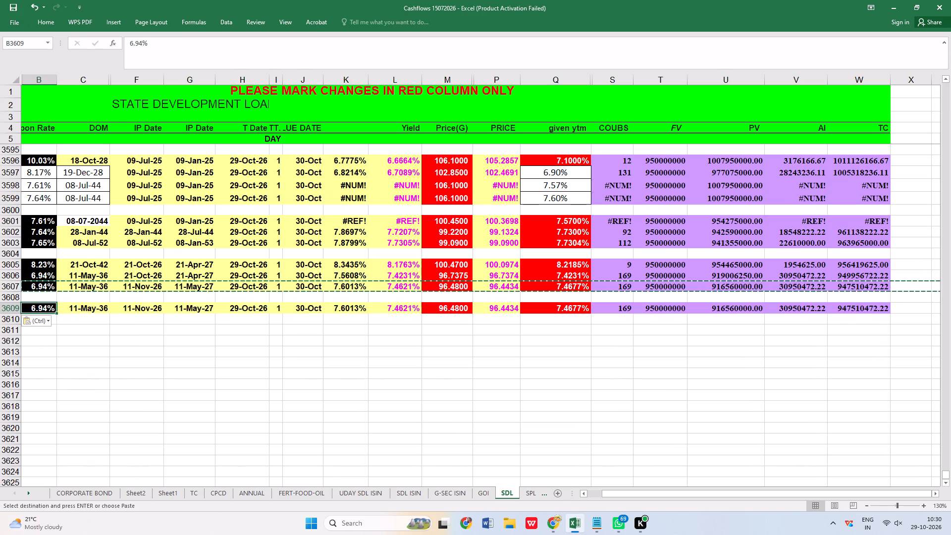
click(42, 308)
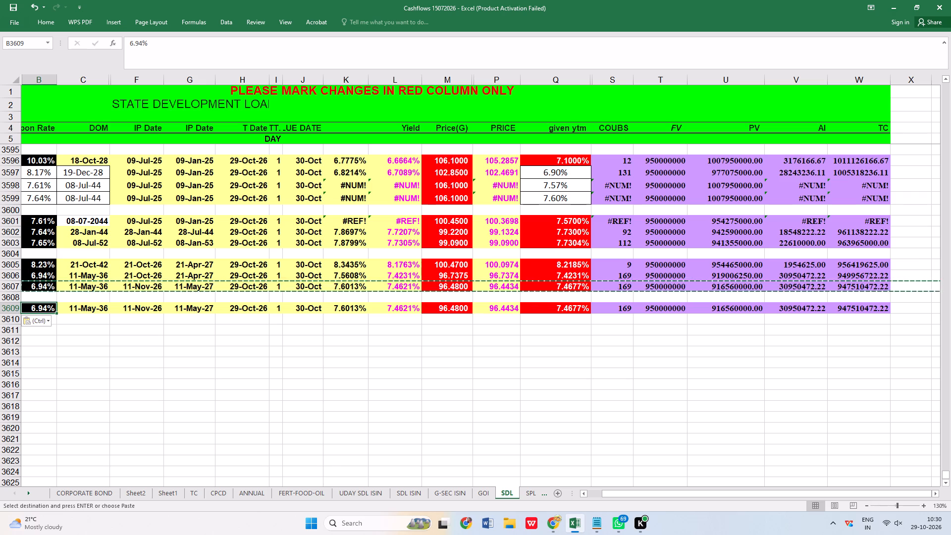
text(8.23)
key(Return)
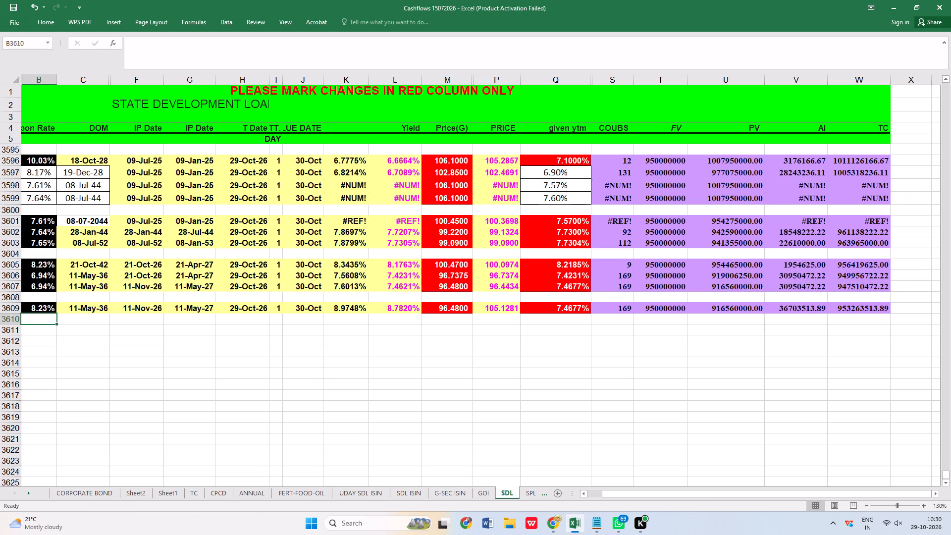
click(101, 309)
text(21/10/2042)
key(Return)
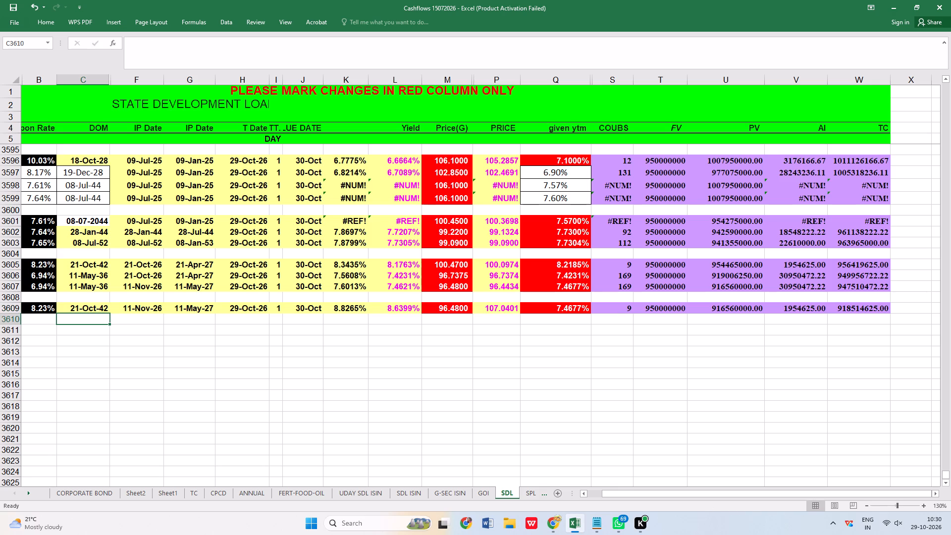
Consult the 08.23 RJ SGS 2042 market-by-price details on CCIL's State Government Market Watch in Chrome and set row 3609's Price(G) to 100.25 in Excel.
click(455, 307)
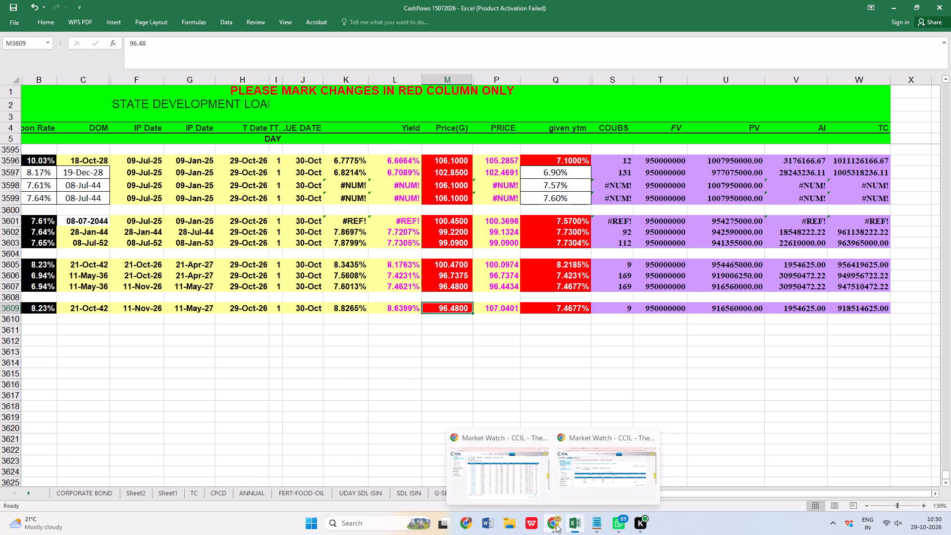
click(523, 473)
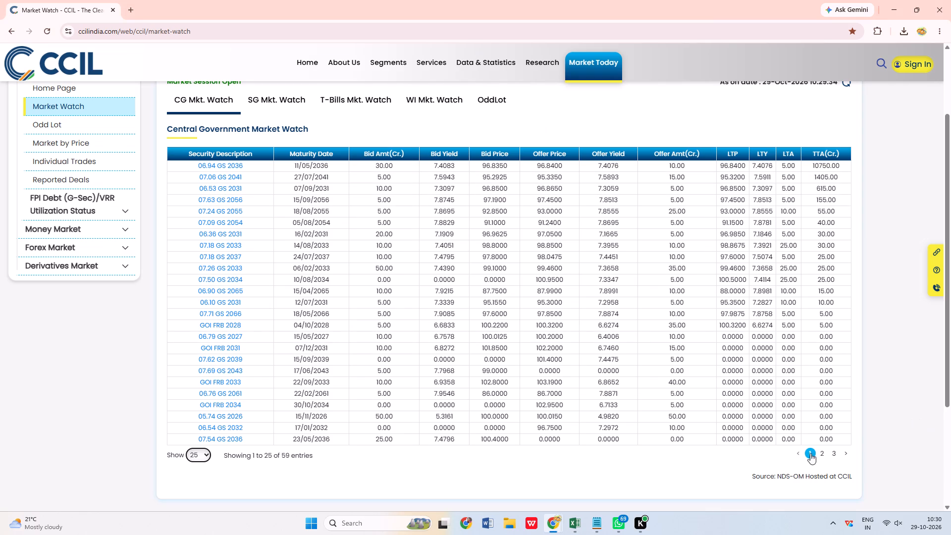
click(258, 96)
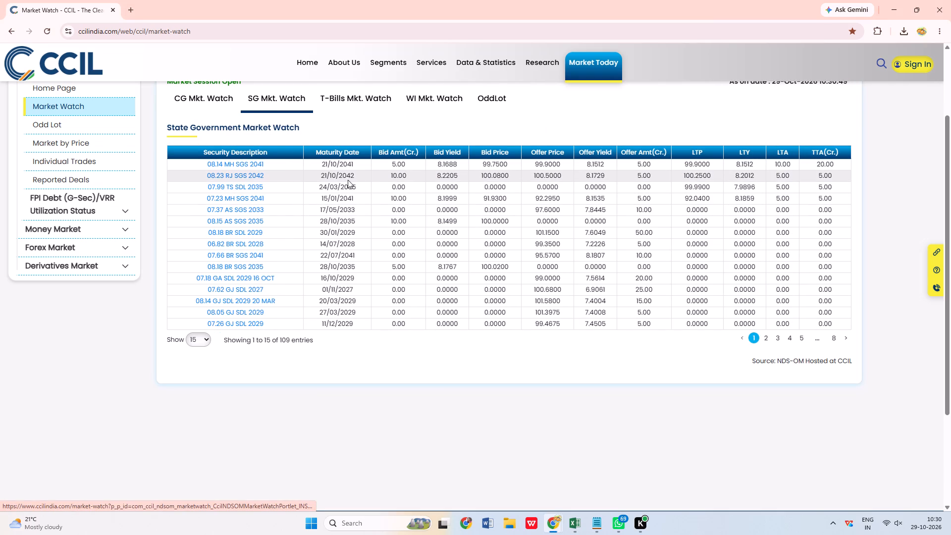
click(257, 176)
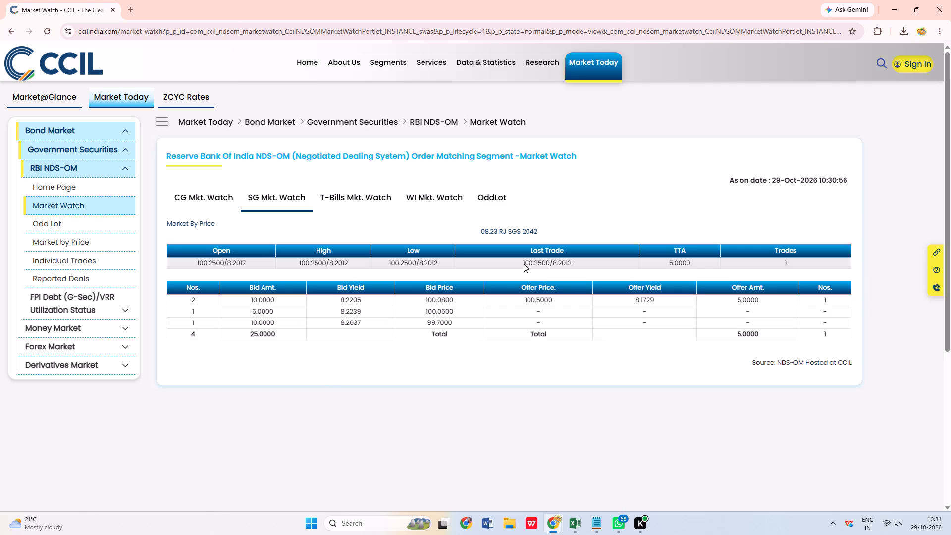
click(578, 524)
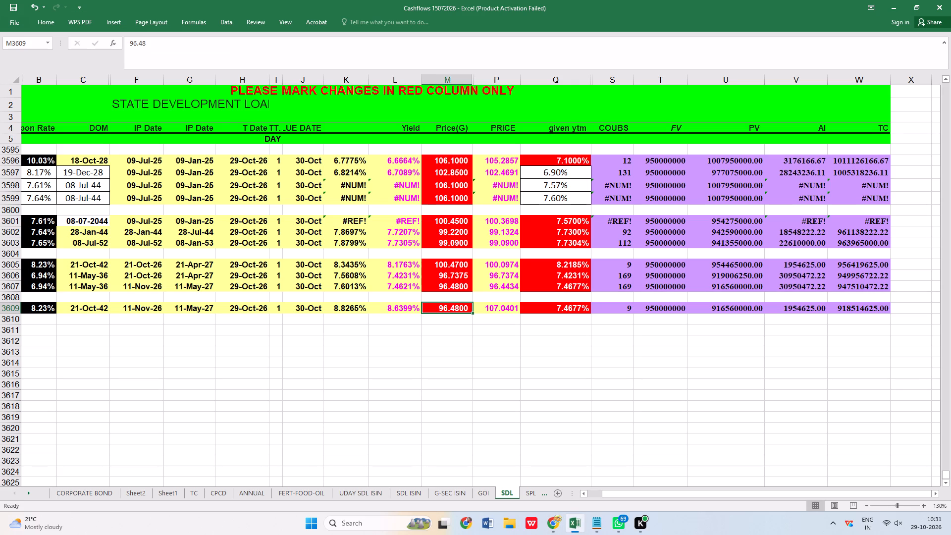
click(452, 309)
text(100.25)
key(Return)
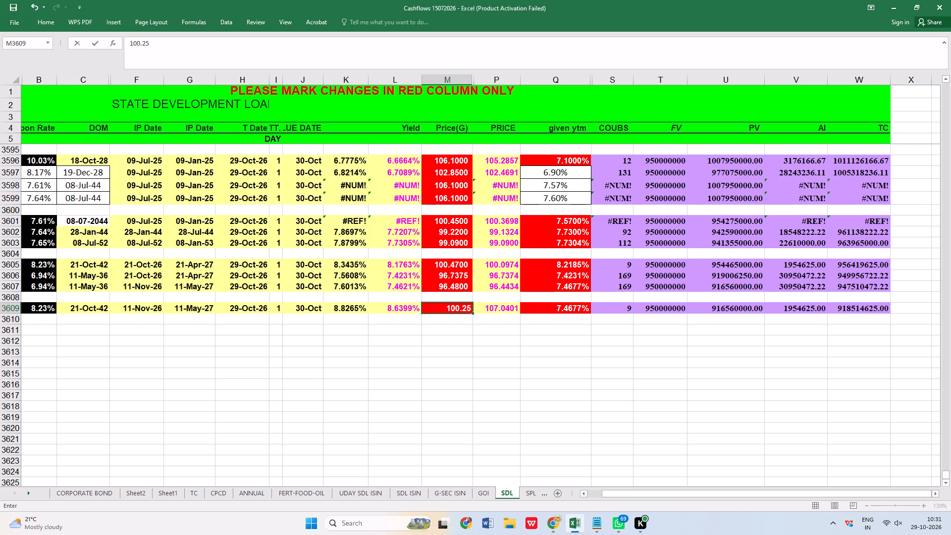
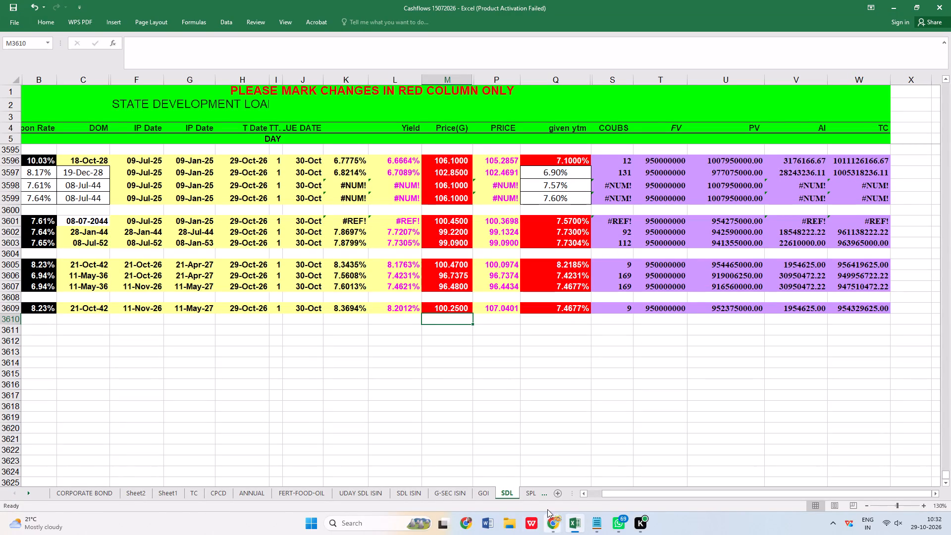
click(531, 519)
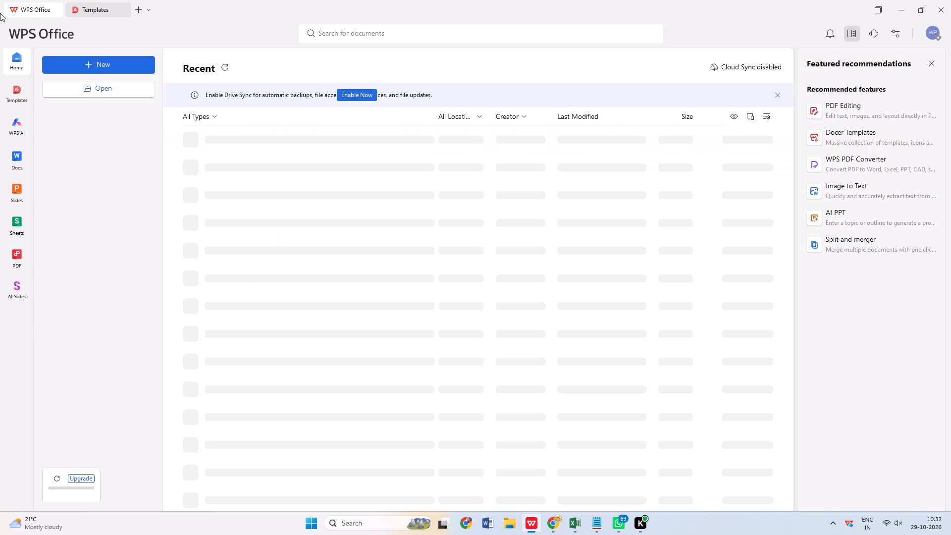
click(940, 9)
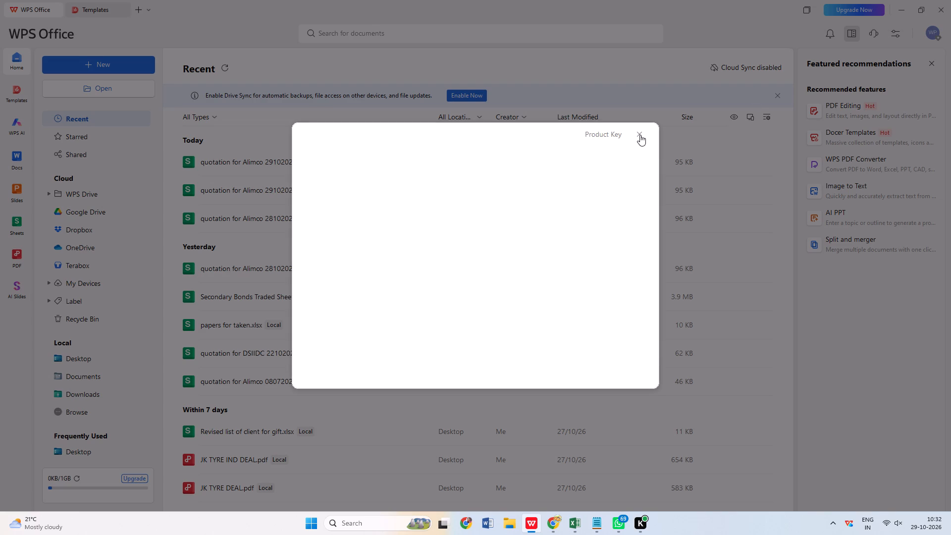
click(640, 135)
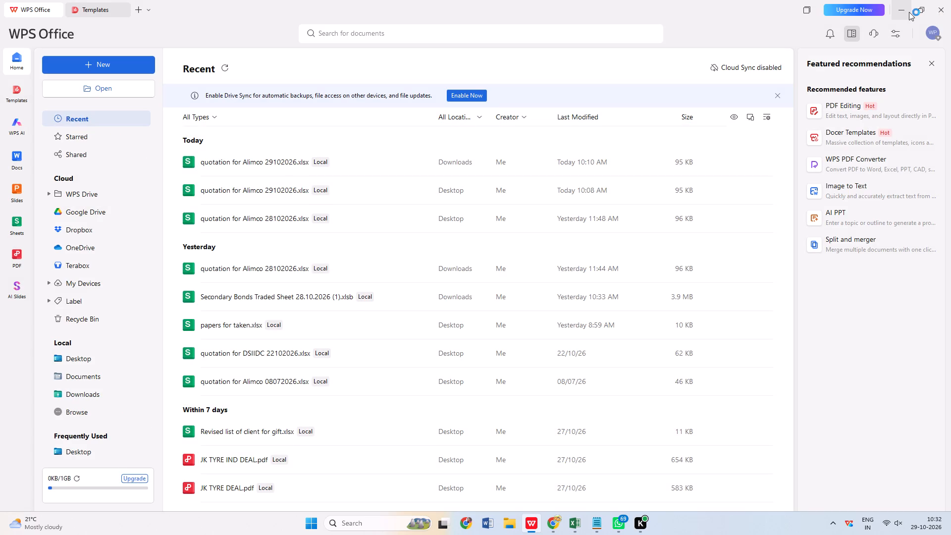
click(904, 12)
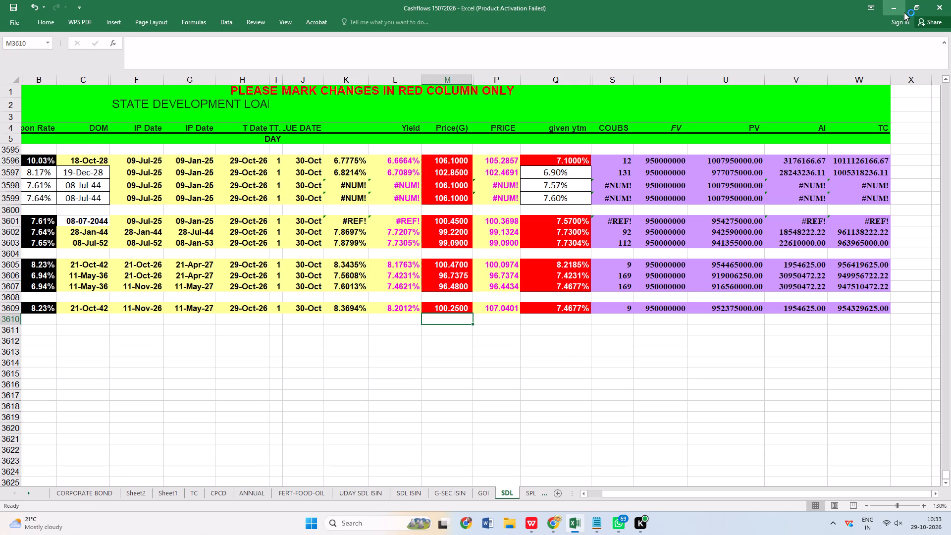